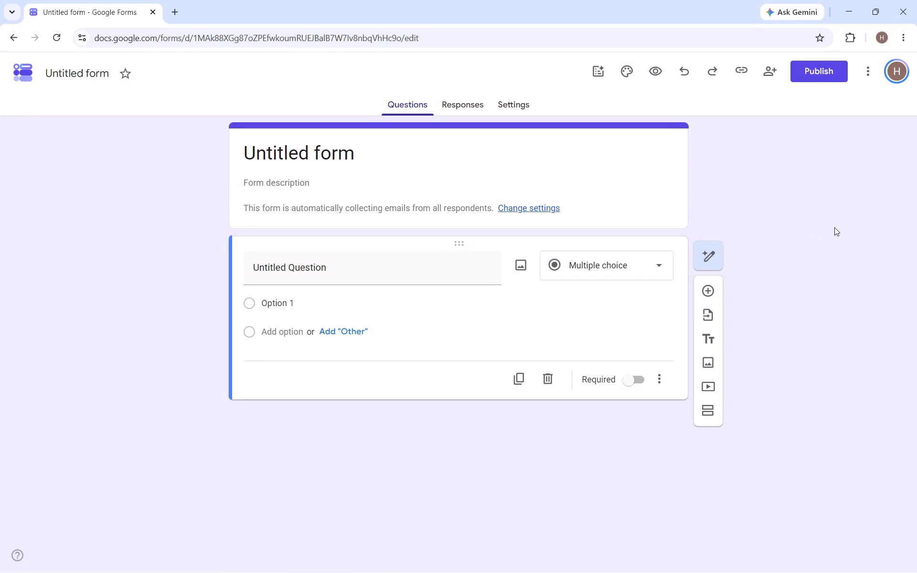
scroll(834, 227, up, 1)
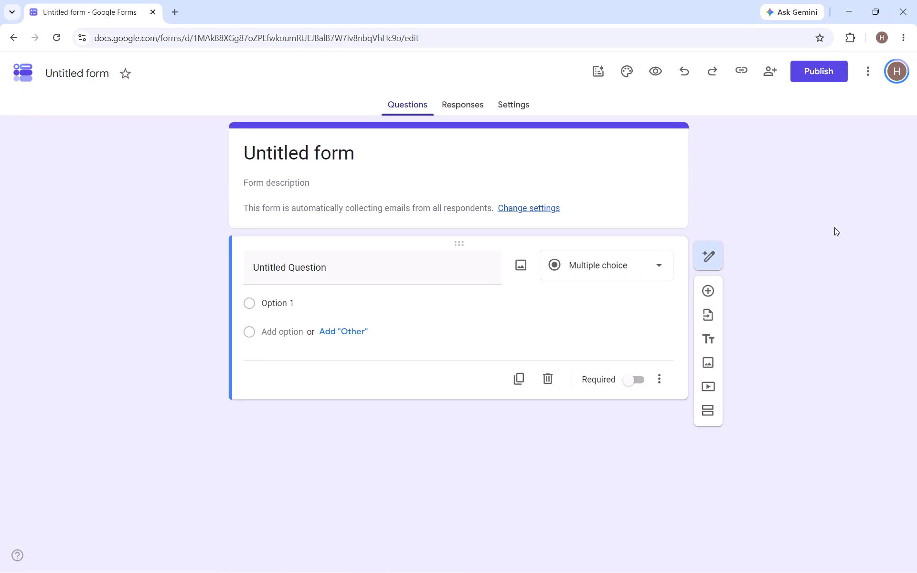
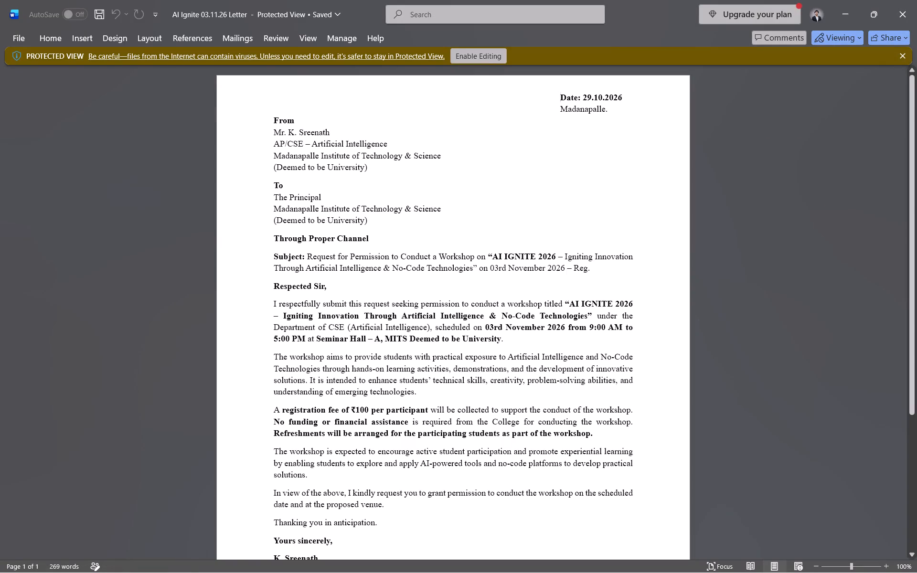
Enable editing of the protected AI Ignite workshop permission letter and read through it down to the closing signature block.
click(492, 57)
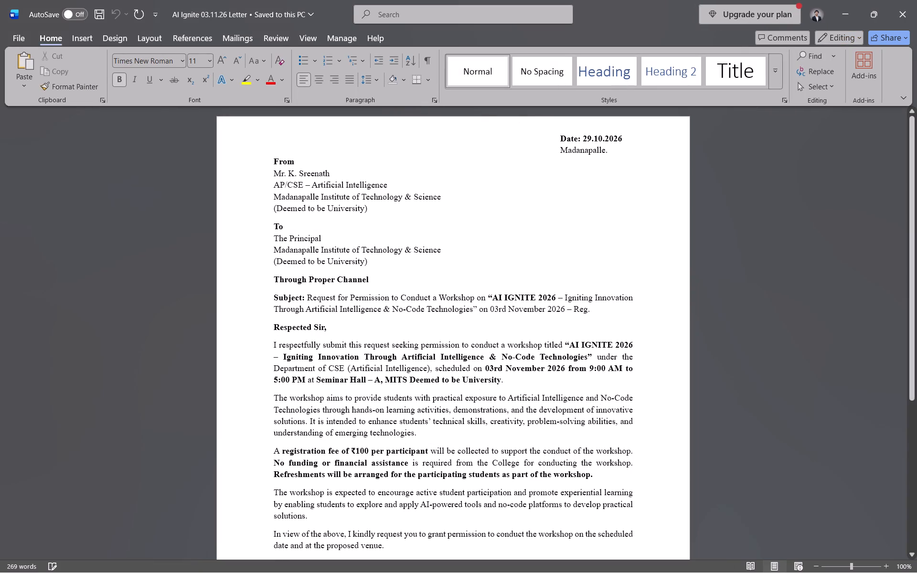
scroll(554, 293, down, 5)
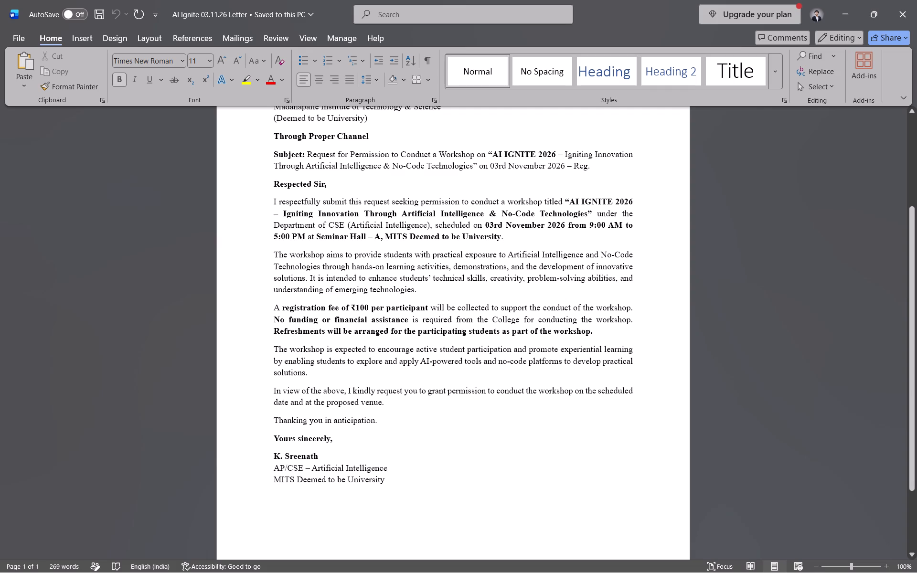
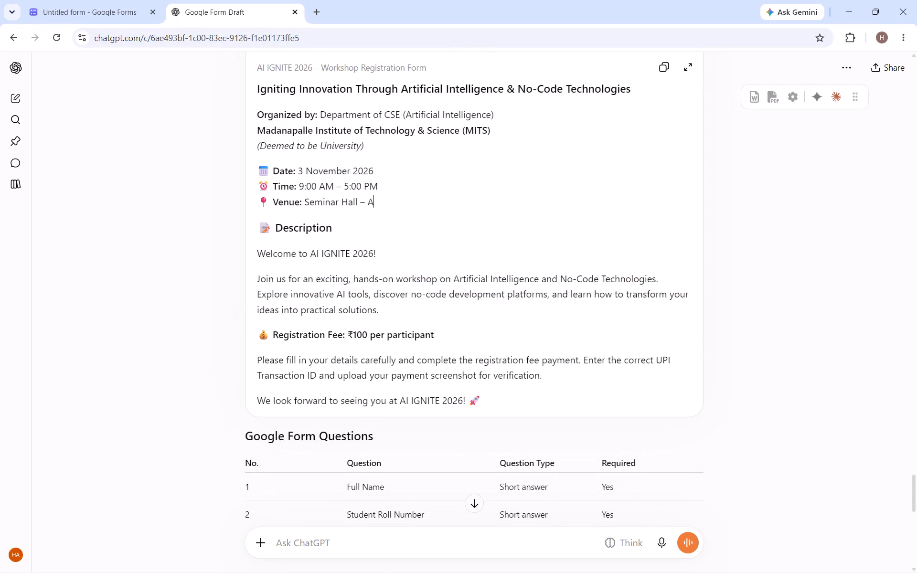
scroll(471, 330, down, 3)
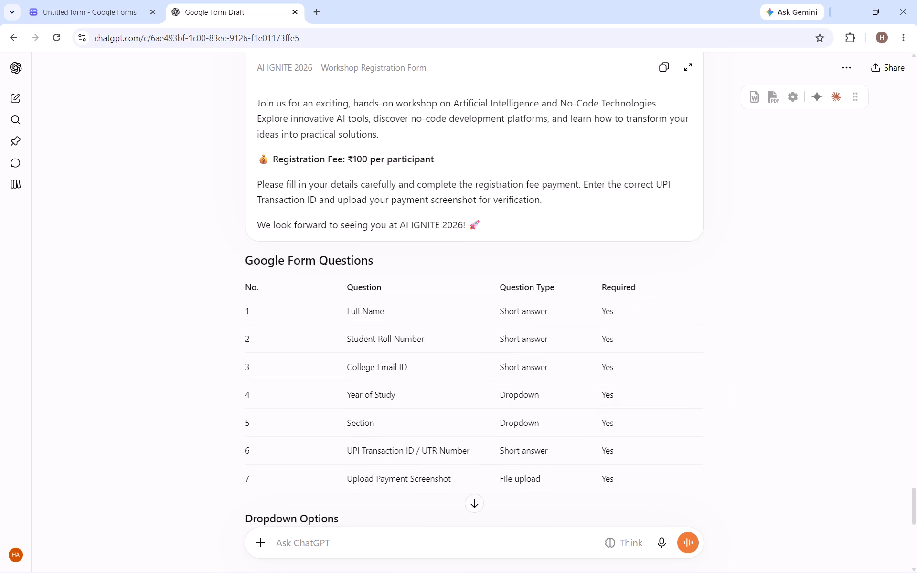
Return to the Google Forms registration form and set its theme colour to Indigo #3f51b5.
click(102, 0)
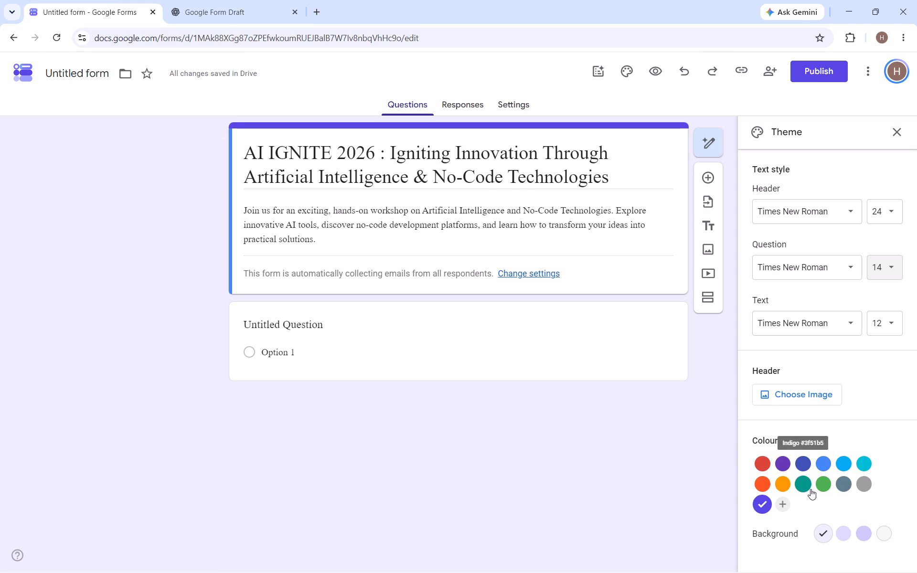
click(842, 467)
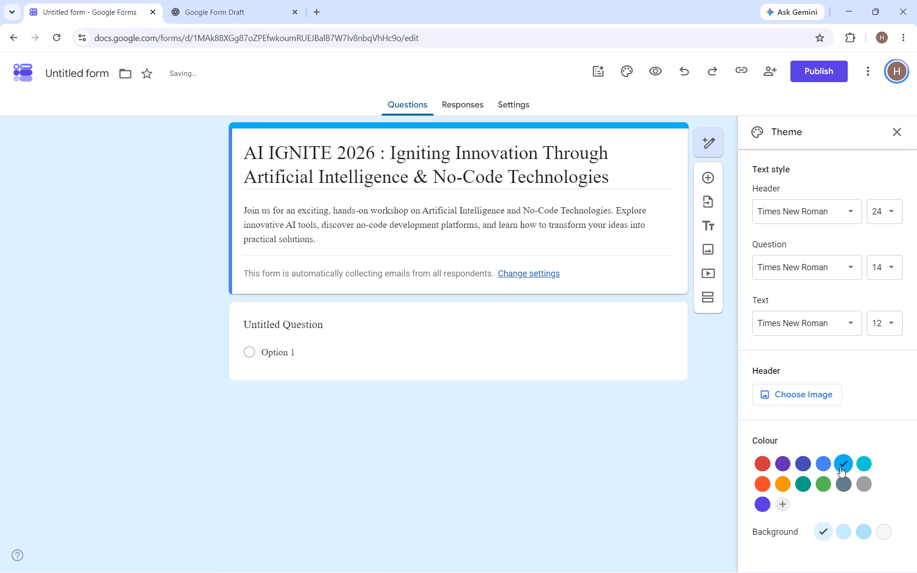
click(824, 468)
click(807, 468)
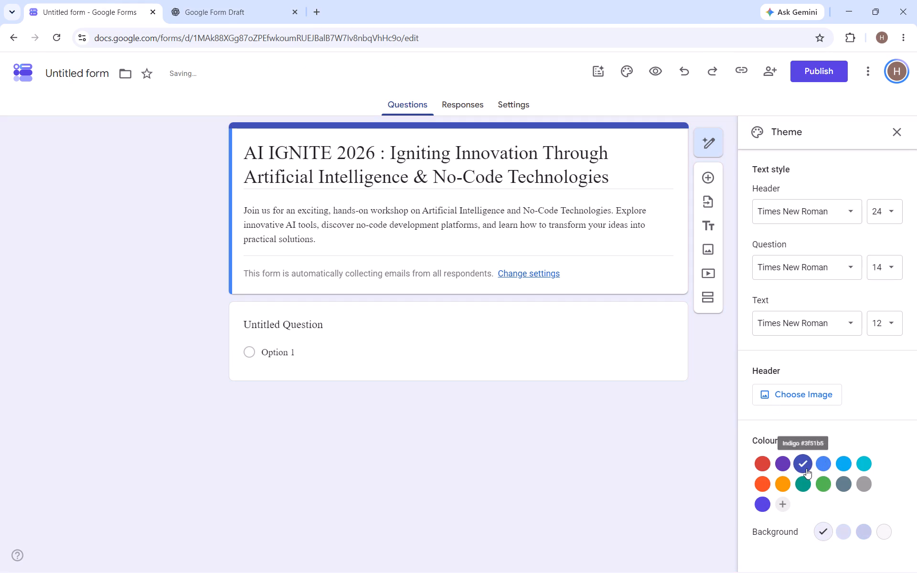
click(792, 469)
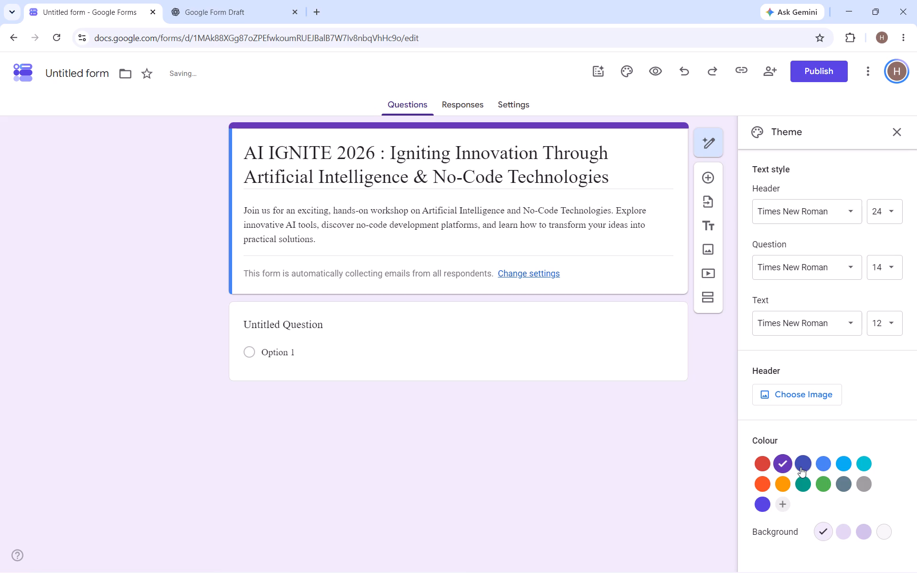
click(800, 467)
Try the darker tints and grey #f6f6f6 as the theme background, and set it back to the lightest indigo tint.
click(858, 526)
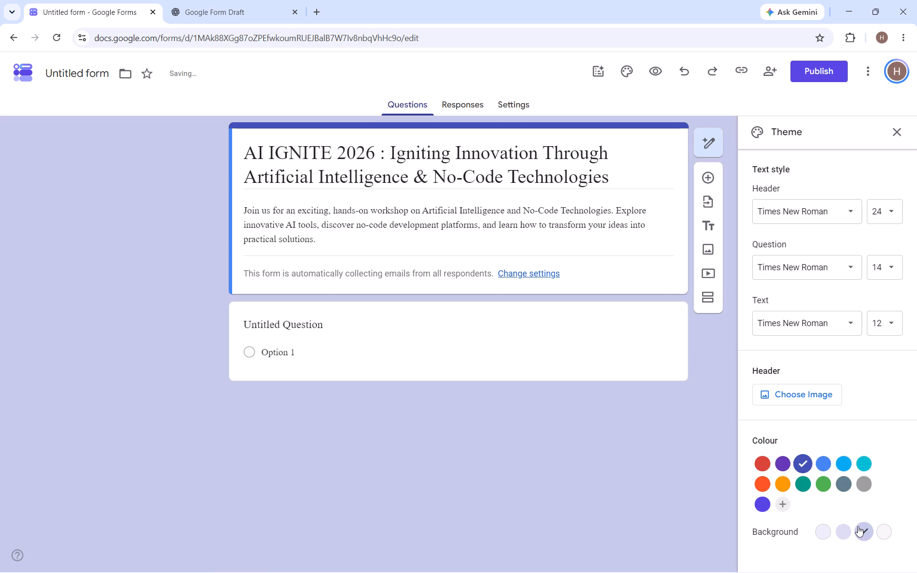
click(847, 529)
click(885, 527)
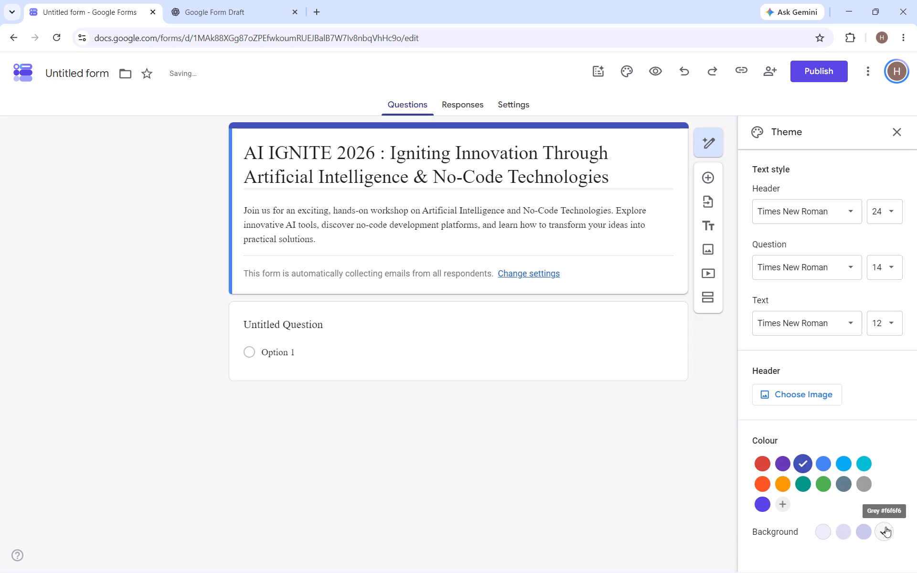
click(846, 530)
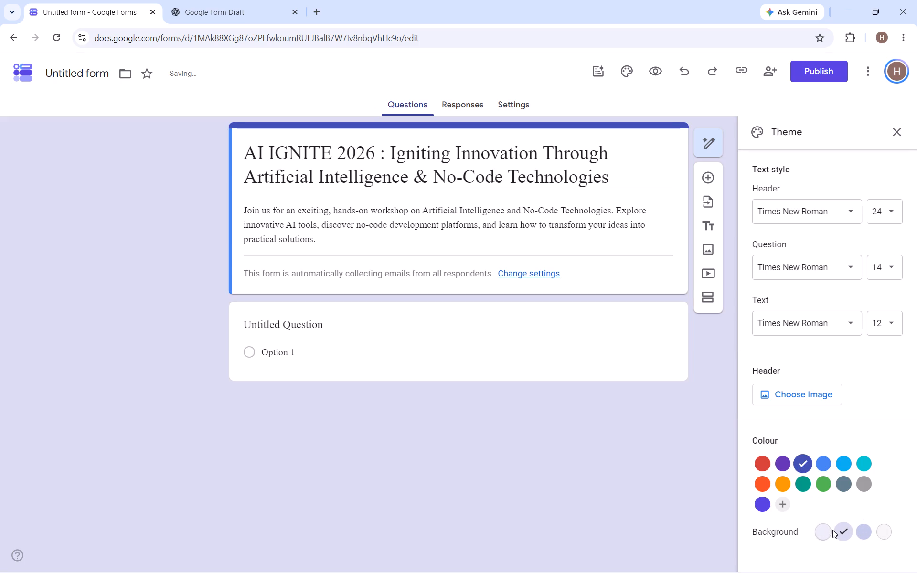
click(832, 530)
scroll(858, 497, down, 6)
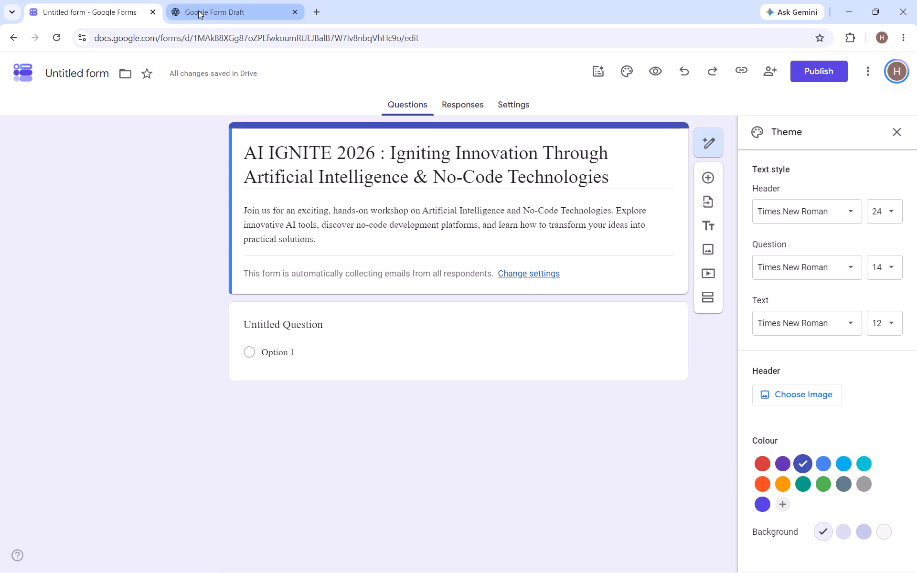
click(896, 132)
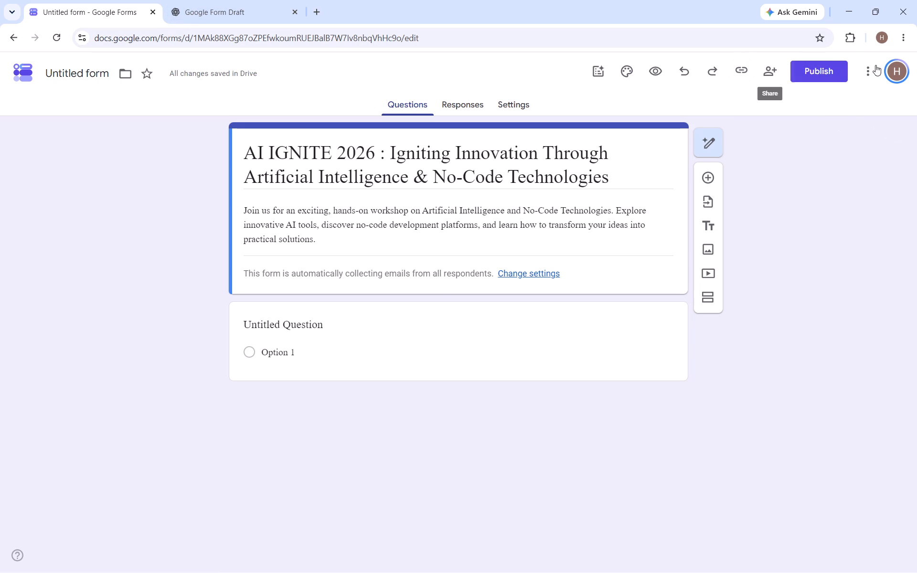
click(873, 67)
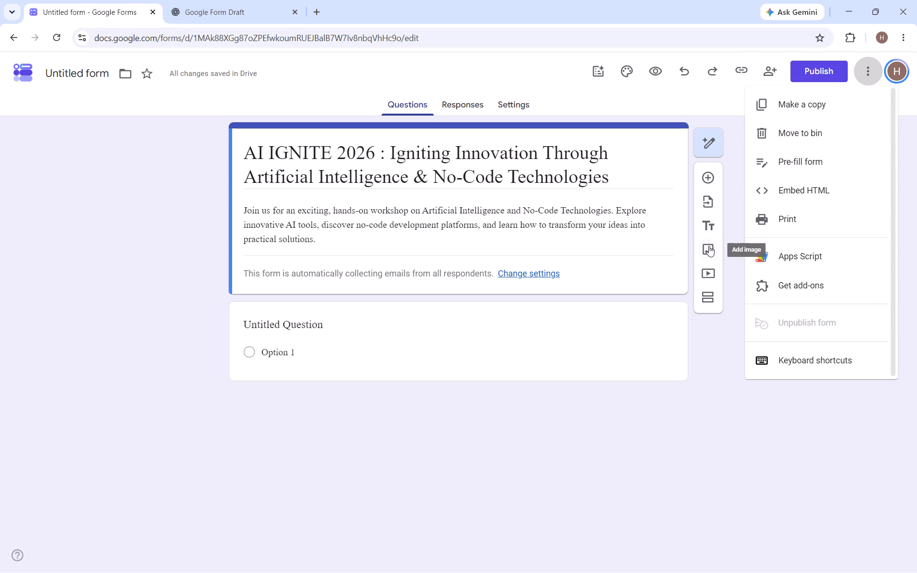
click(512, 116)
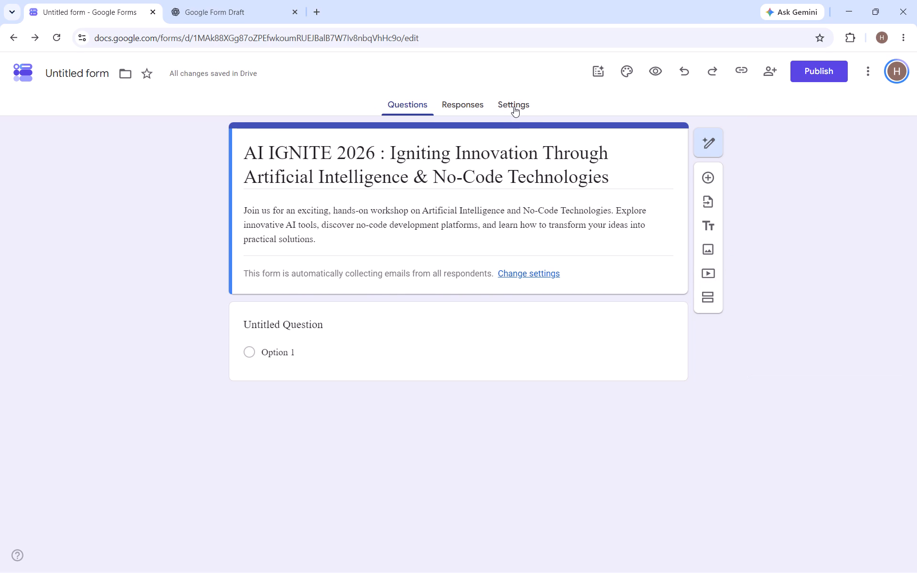
In the form defaults settings, set Collect email addresses by default to Do not collect.
click(514, 106)
scroll(496, 247, down, 2)
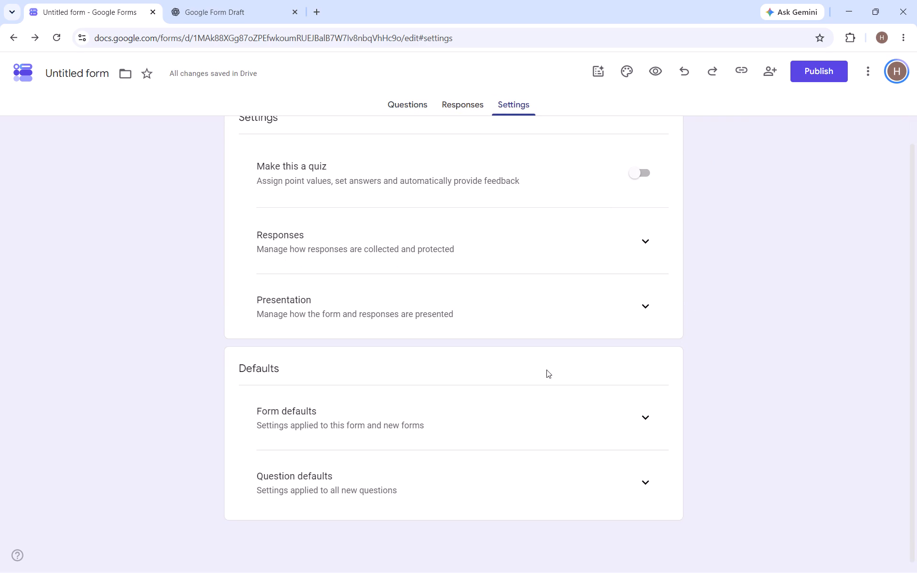
click(637, 418)
scroll(638, 415, down, 1)
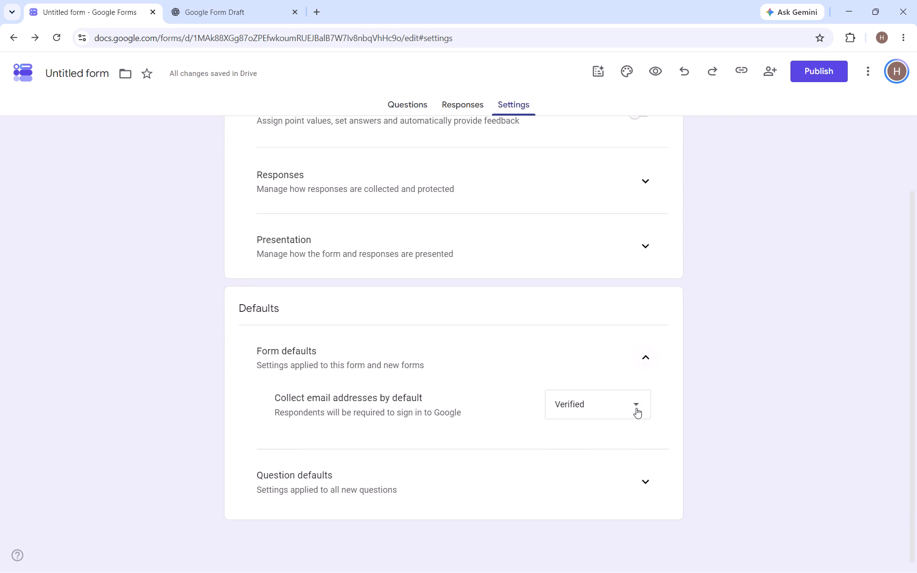
click(633, 403)
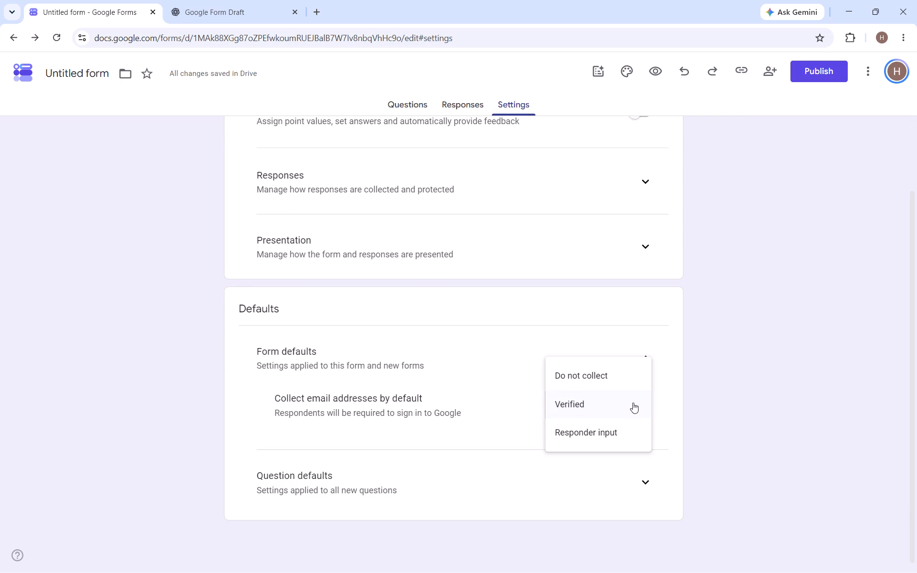
click(630, 381)
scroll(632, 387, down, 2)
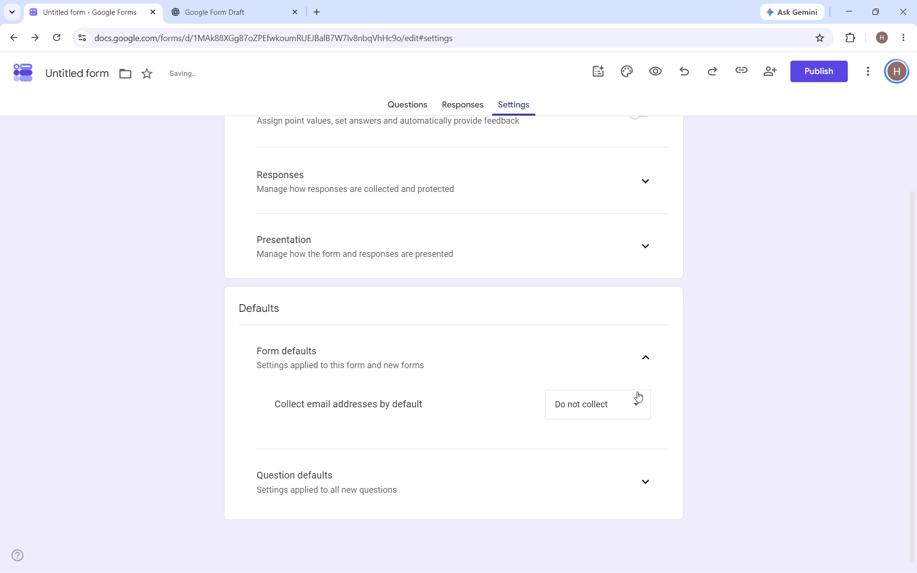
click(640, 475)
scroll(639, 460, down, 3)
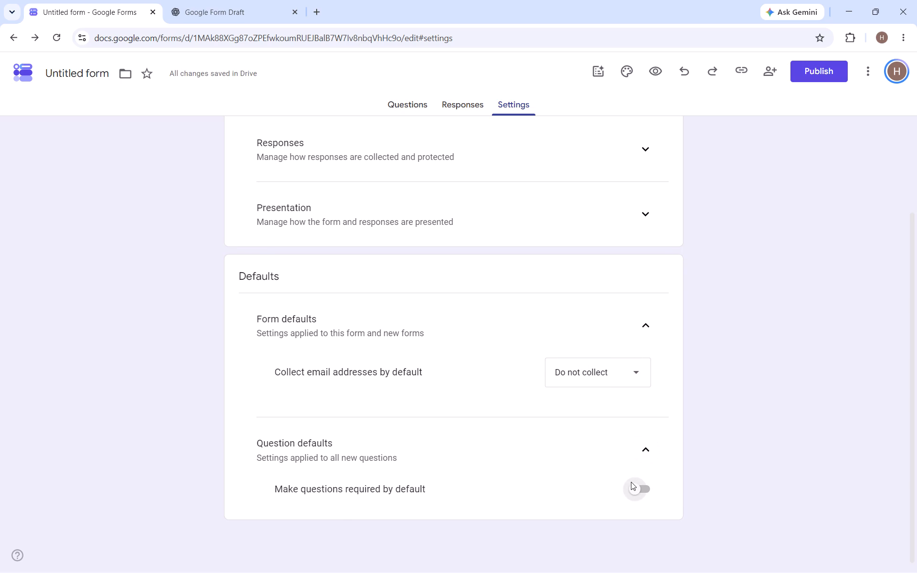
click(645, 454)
In the Presentation settings, turn off Show link to submit another response.
scroll(629, 355, up, 3)
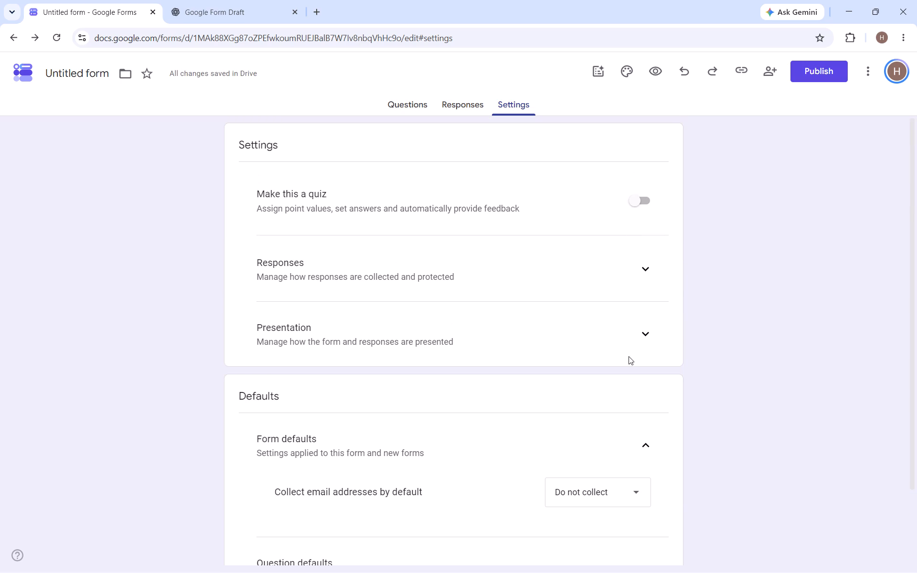
click(638, 340)
scroll(638, 340, down, 1)
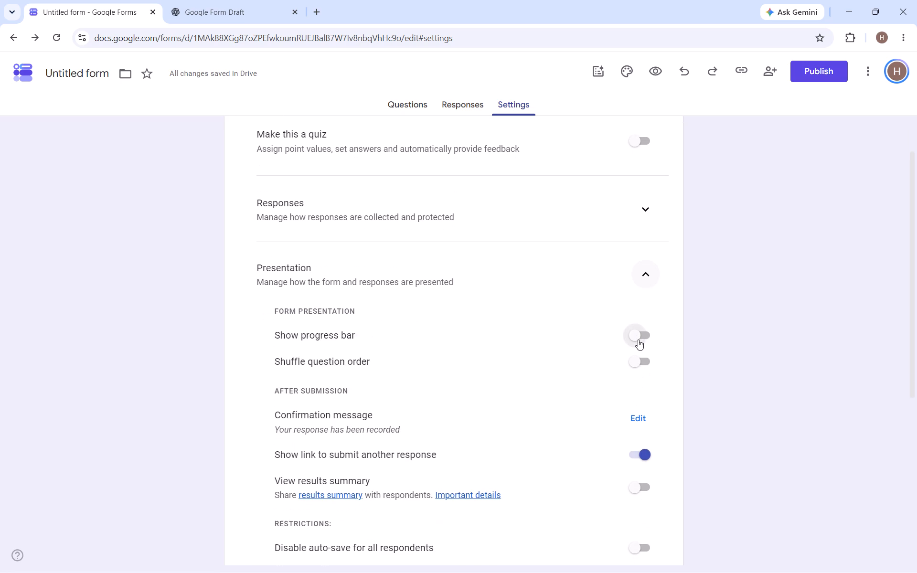
scroll(672, 325, down, 1)
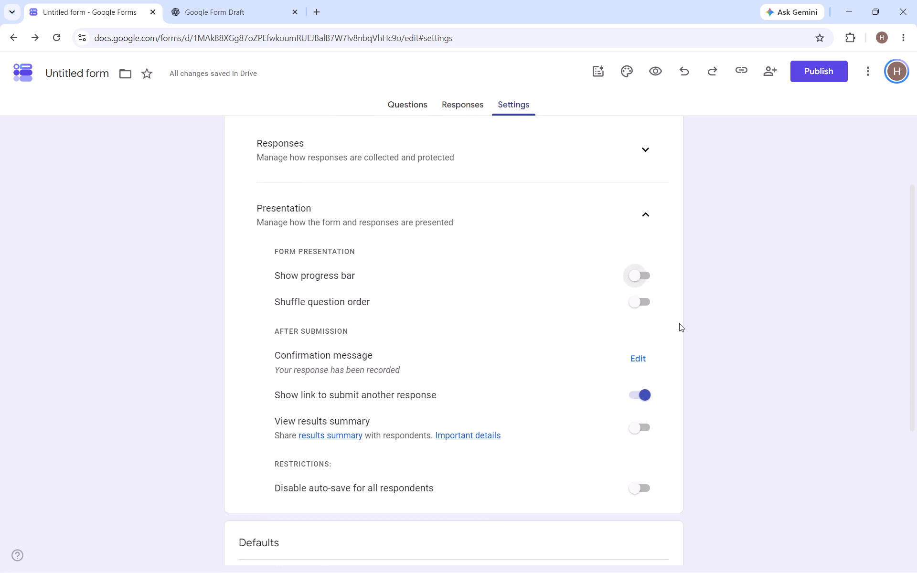
click(638, 394)
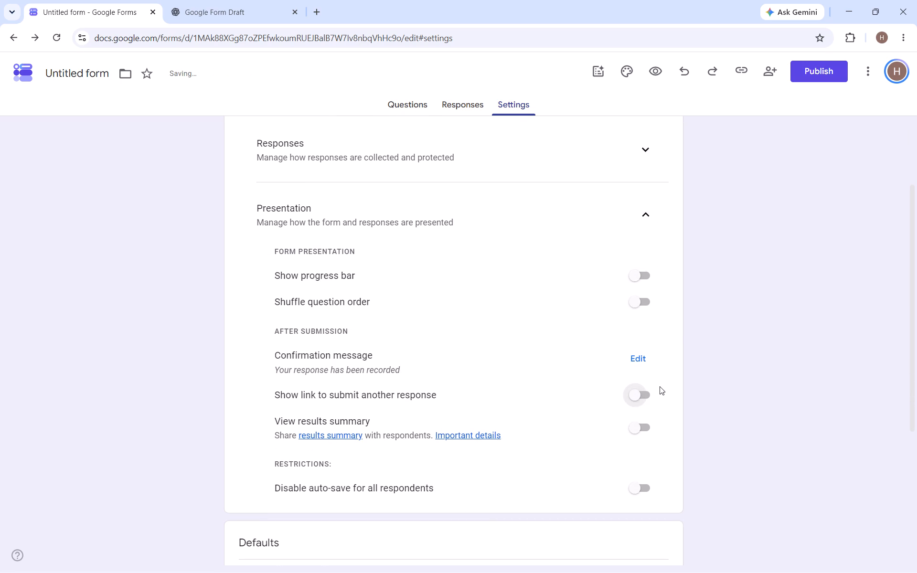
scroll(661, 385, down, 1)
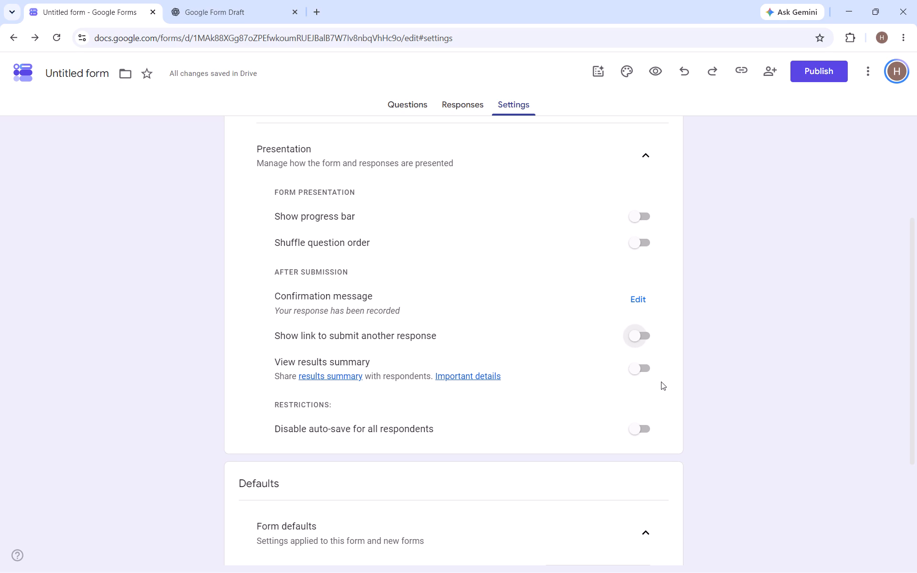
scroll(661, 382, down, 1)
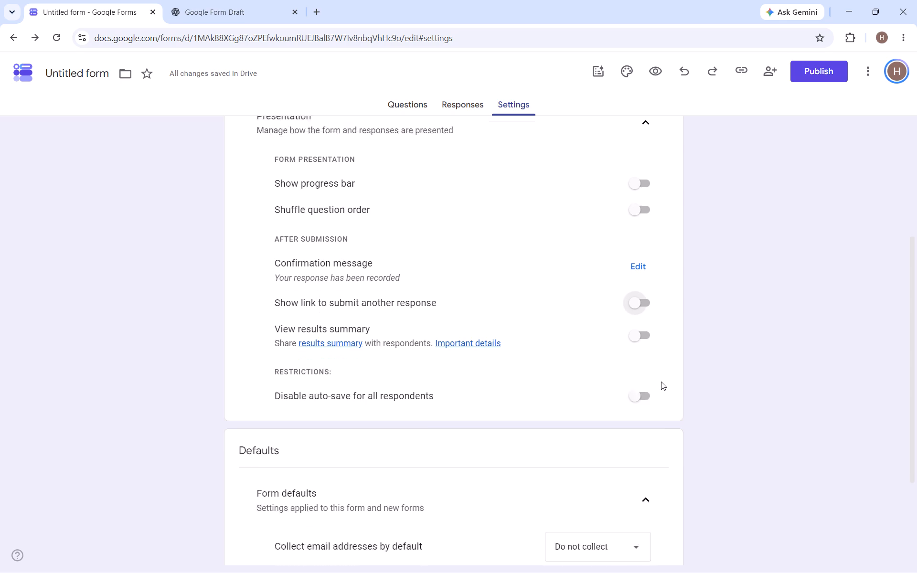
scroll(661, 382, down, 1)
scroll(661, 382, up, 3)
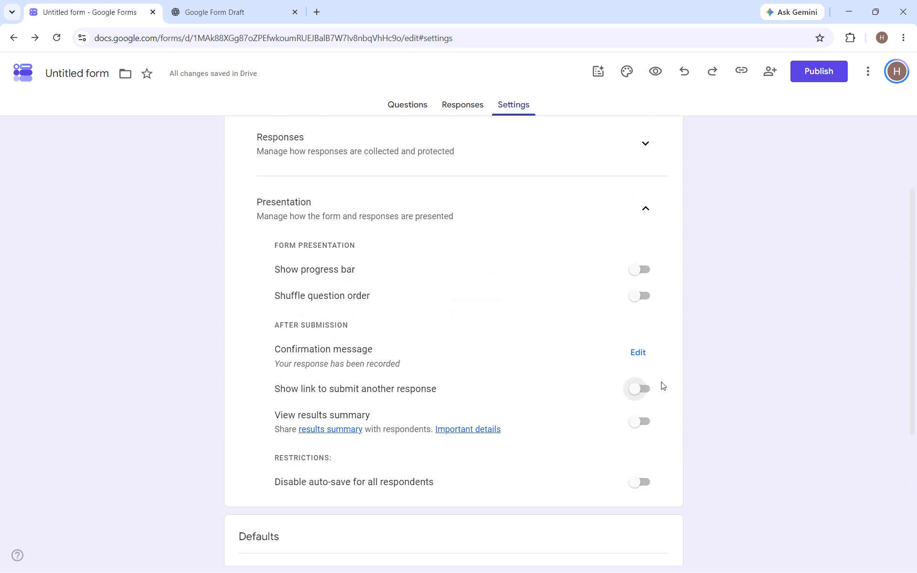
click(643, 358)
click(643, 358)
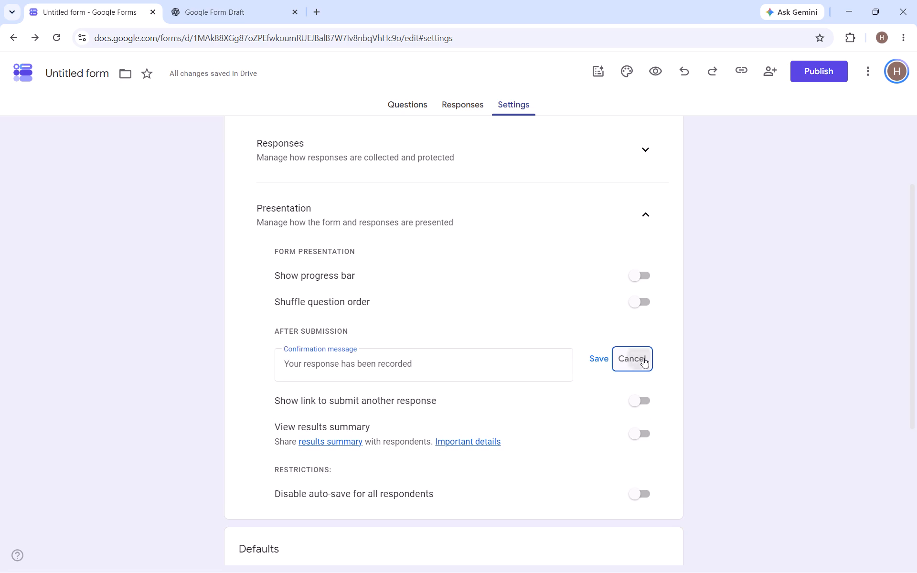
In the Responses settings, turn on Limit to 1 response.
scroll(605, 195, up, 2)
click(659, 274)
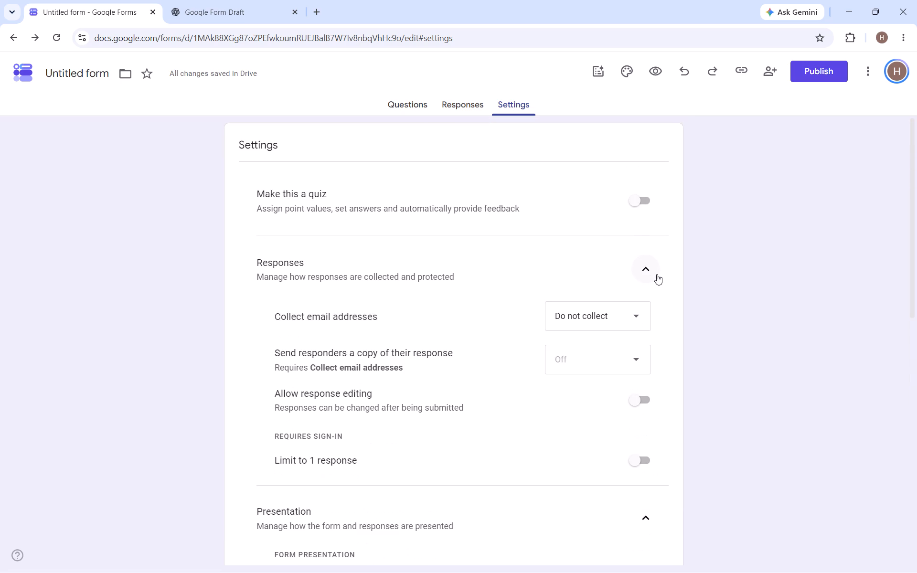
scroll(646, 315, down, 1)
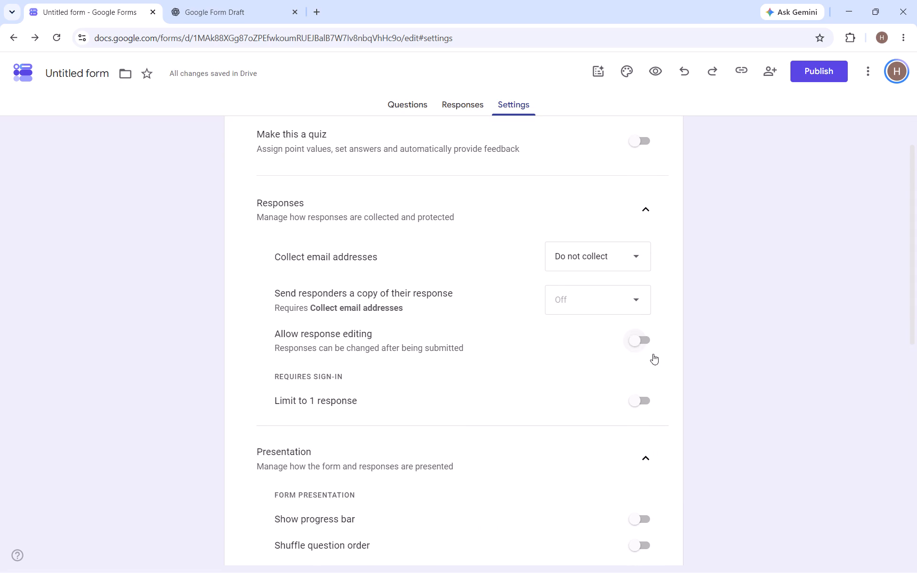
click(646, 399)
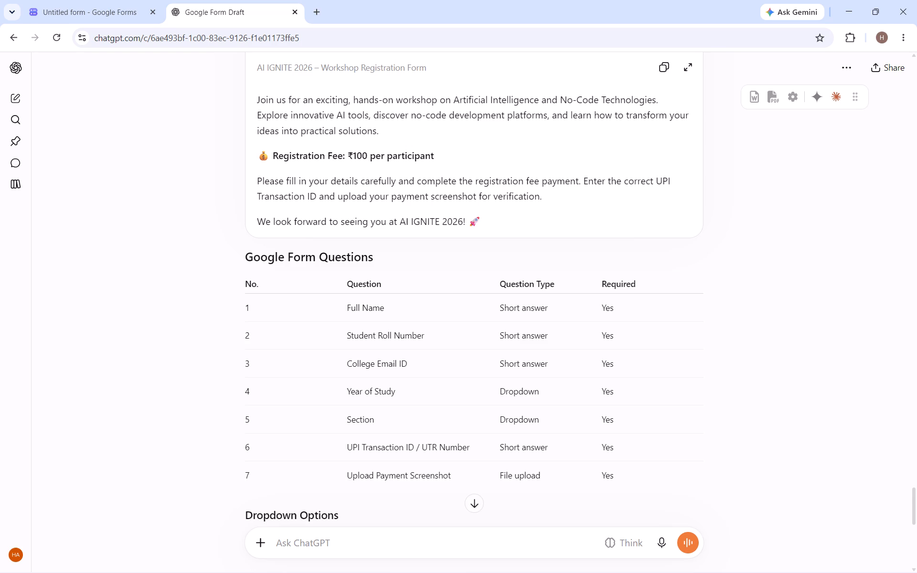
click(77, 0)
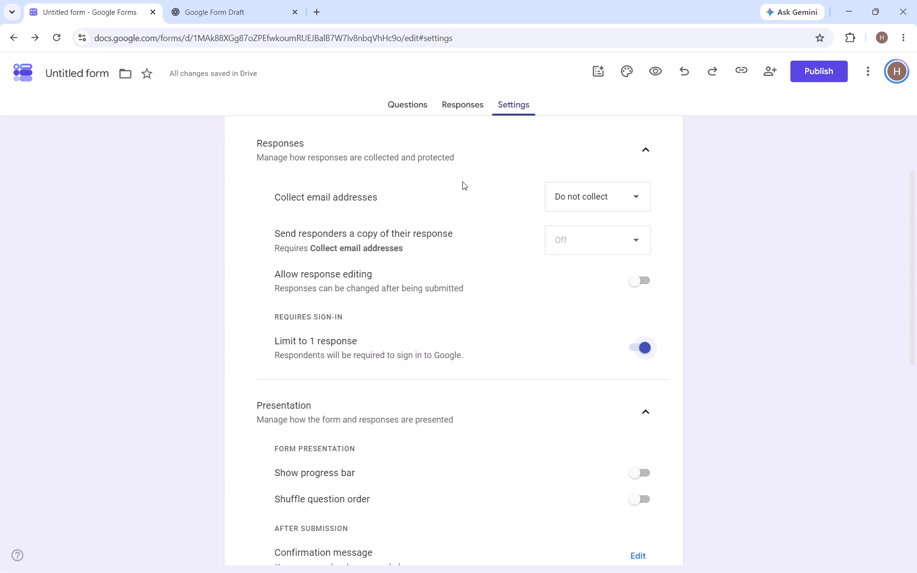
scroll(499, 232, down, 4)
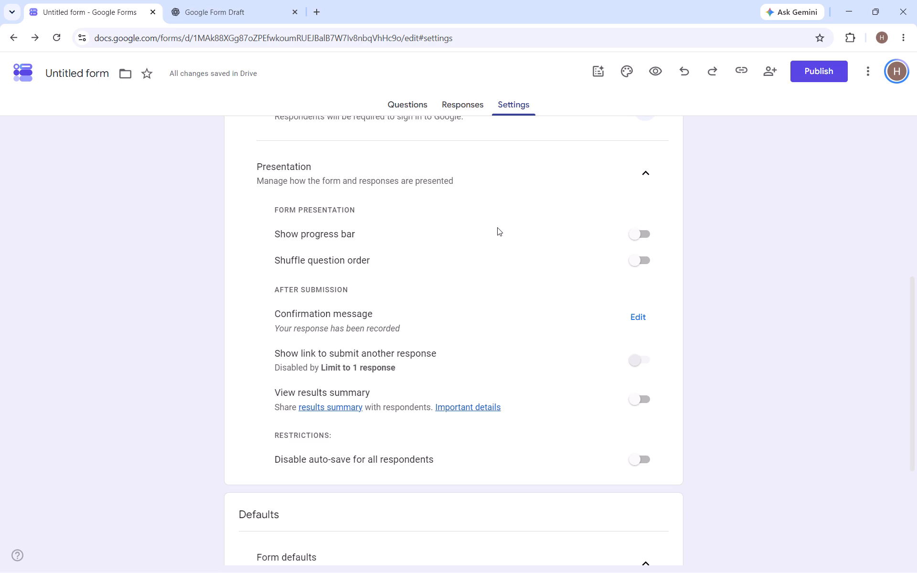
scroll(497, 227, up, 13)
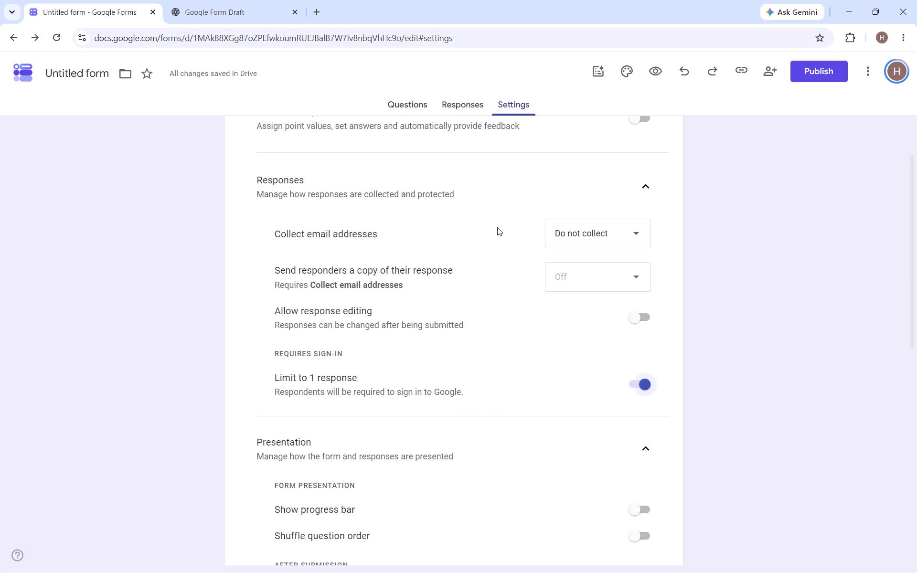
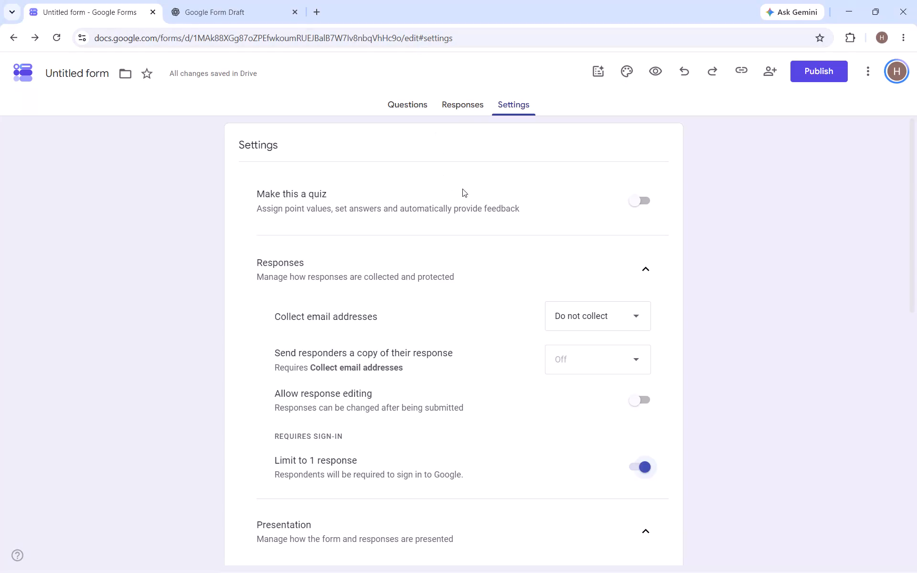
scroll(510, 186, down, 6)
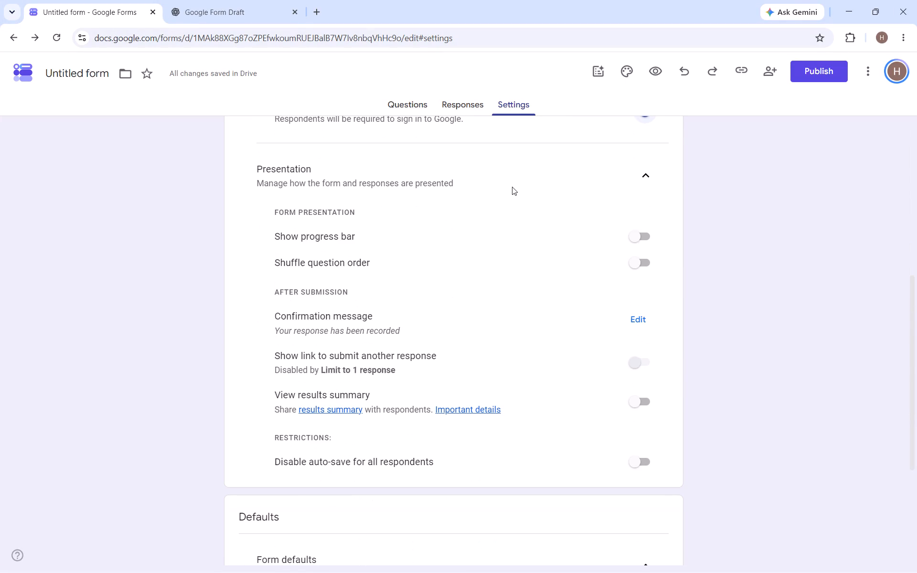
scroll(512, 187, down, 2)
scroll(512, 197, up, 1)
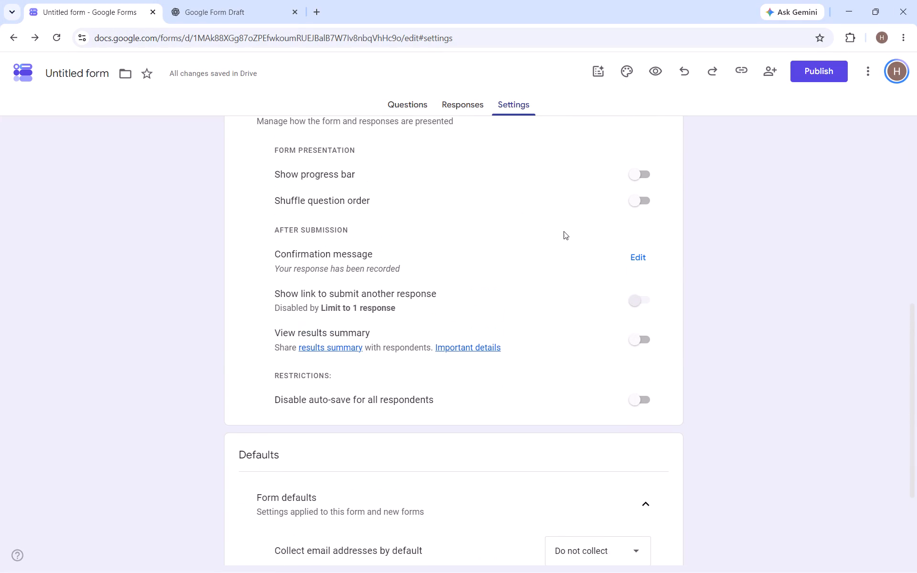
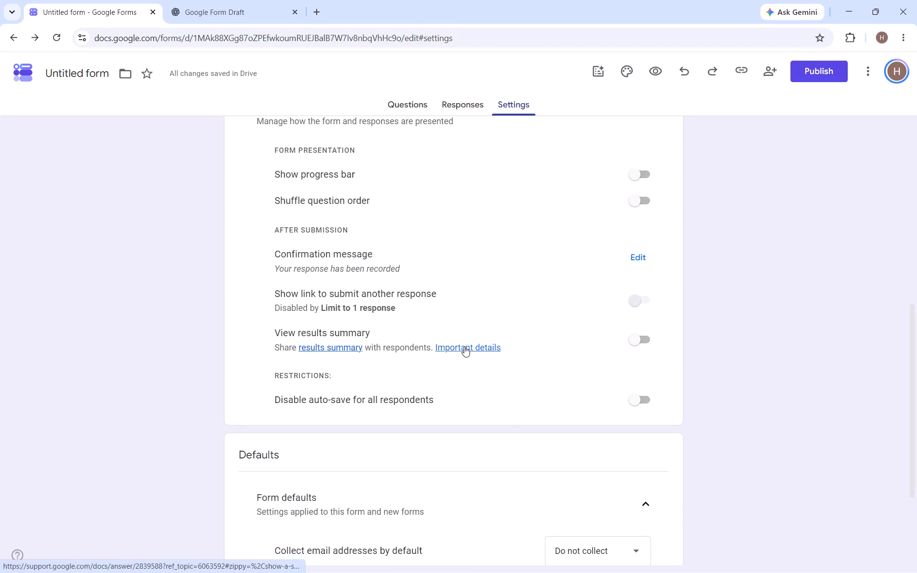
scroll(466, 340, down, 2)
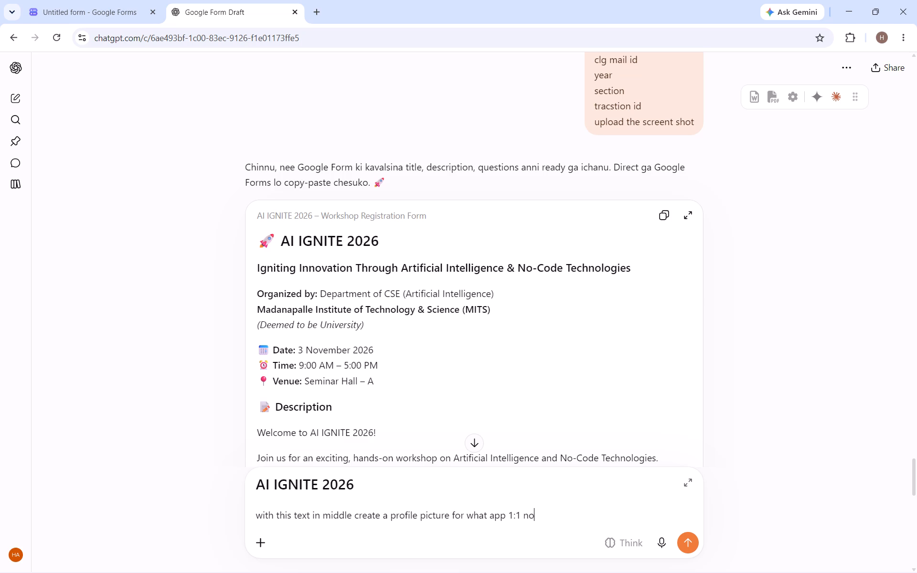
key(space)
text(circle)
key(Return)
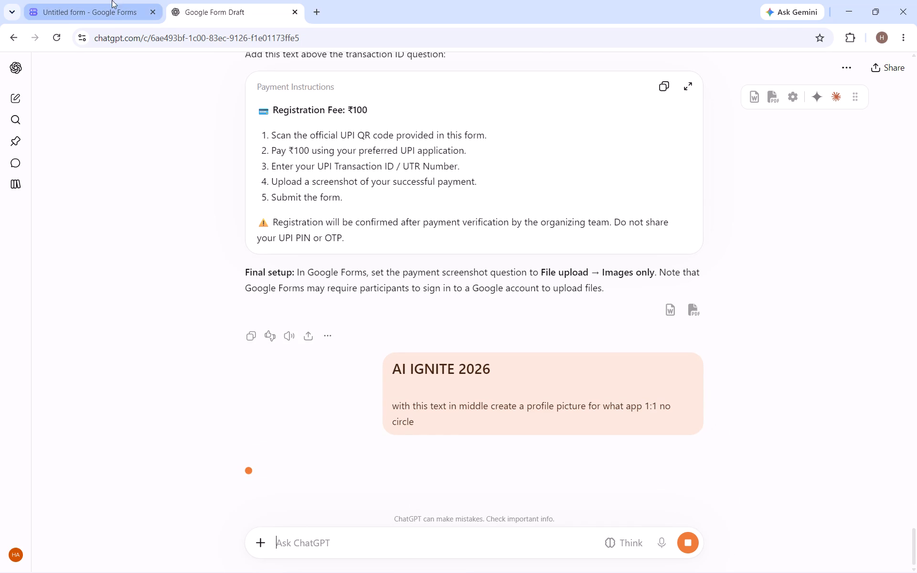
Back in the Google Forms questions, title the untitled question "Name" and make it a required short answer.
click(100, 0)
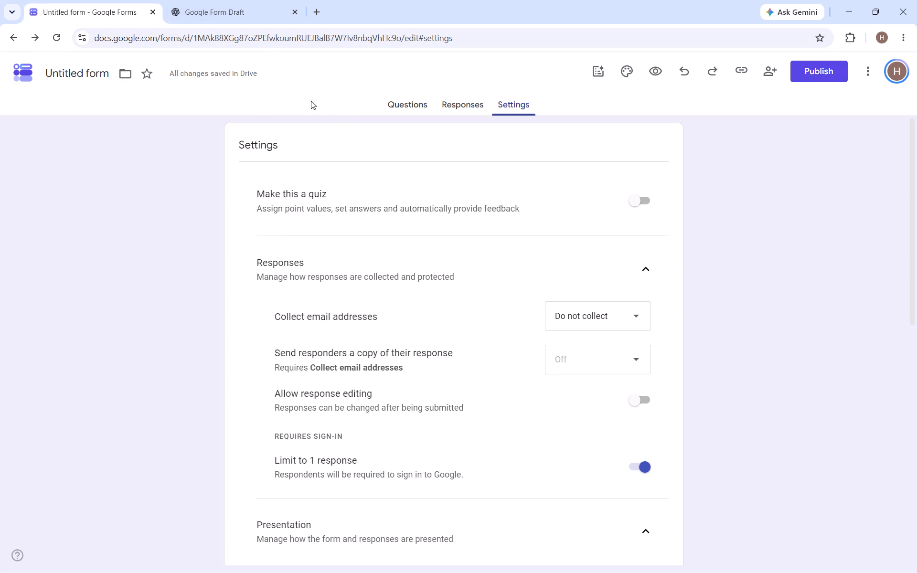
scroll(405, 240, down, 6)
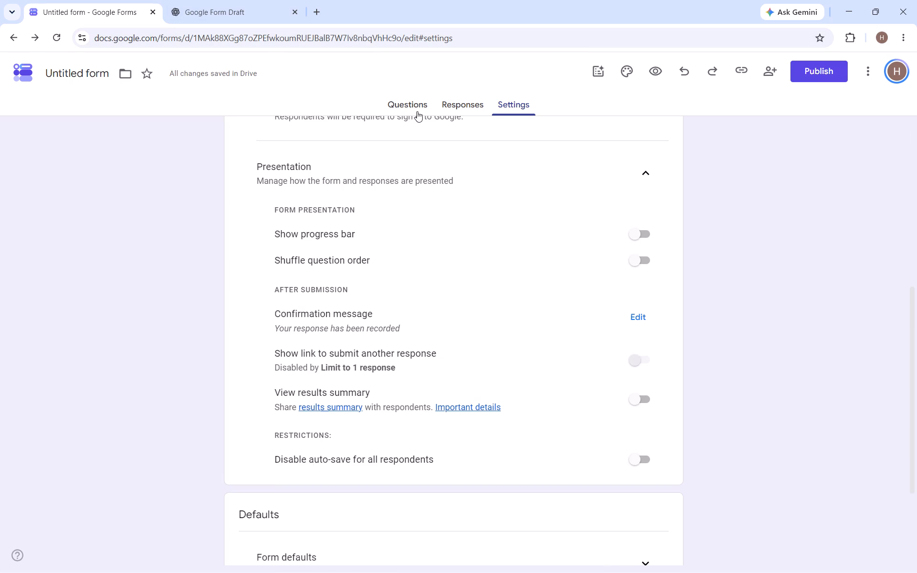
click(417, 111)
click(497, 308)
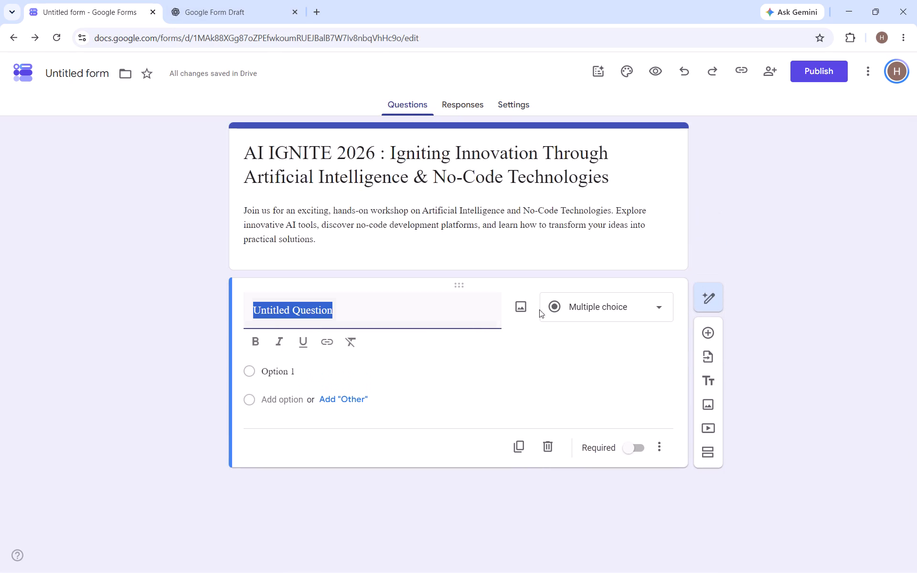
text(Name)
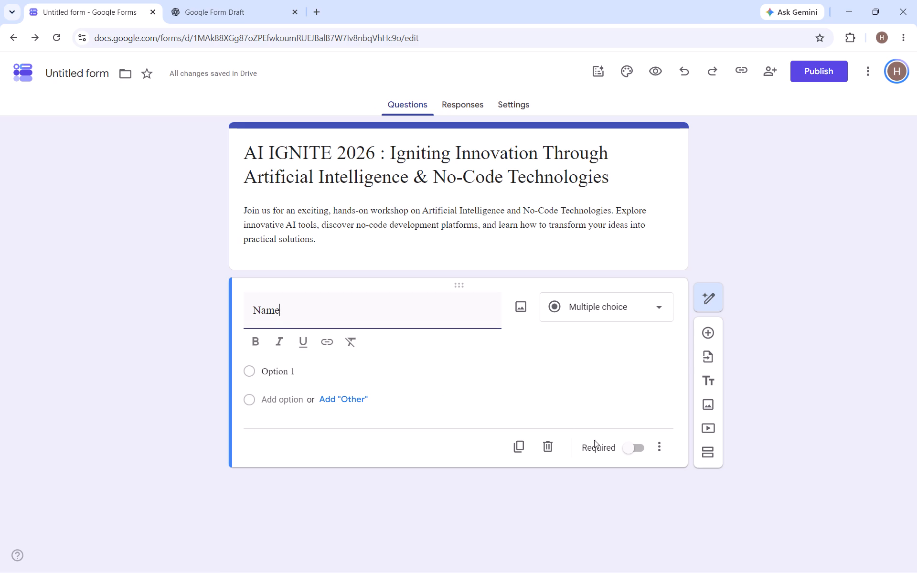
click(620, 312)
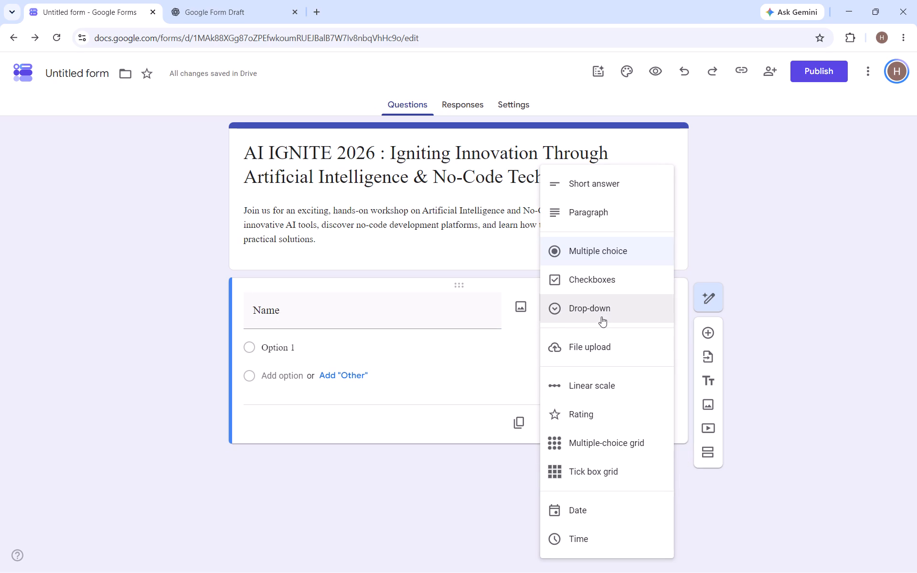
click(610, 190)
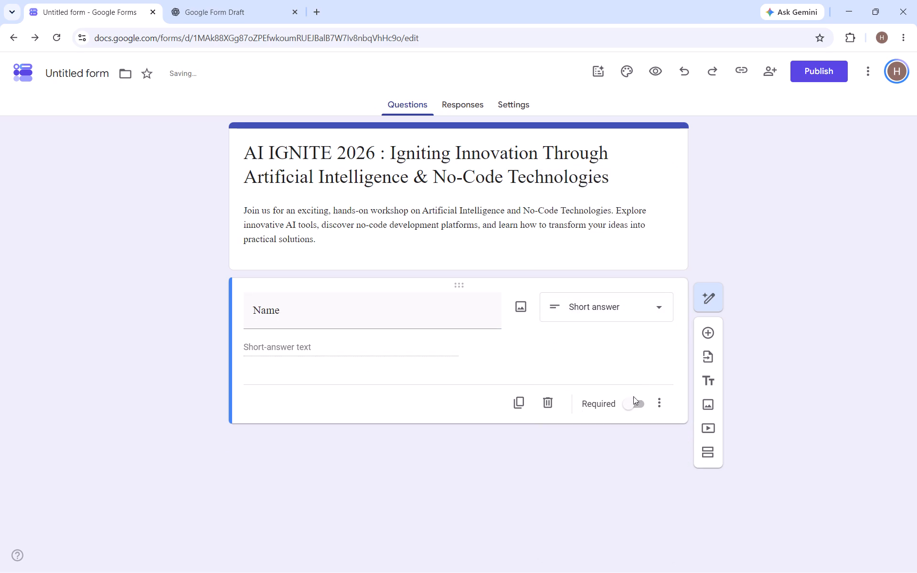
click(634, 399)
Add a question titled "Roll No" below the Name question.
click(701, 340)
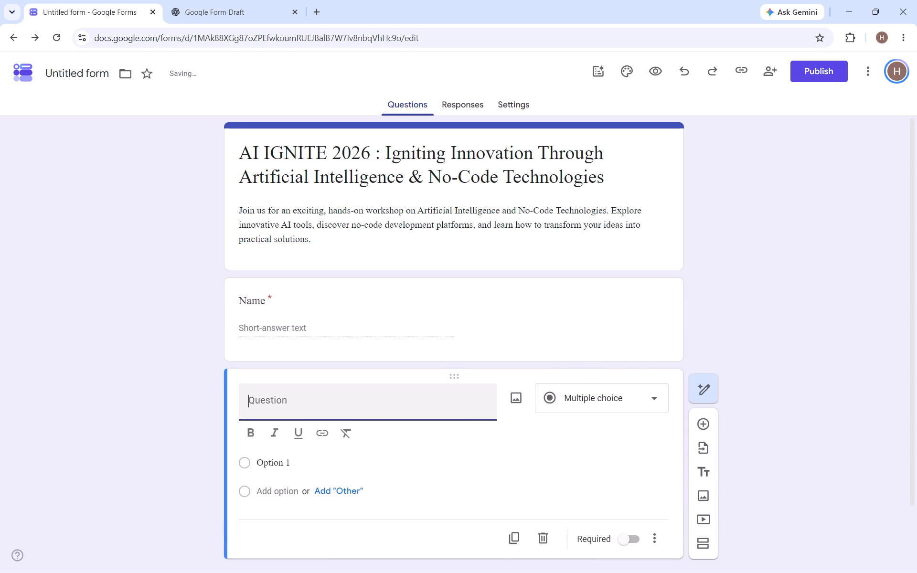
text(Roll No)
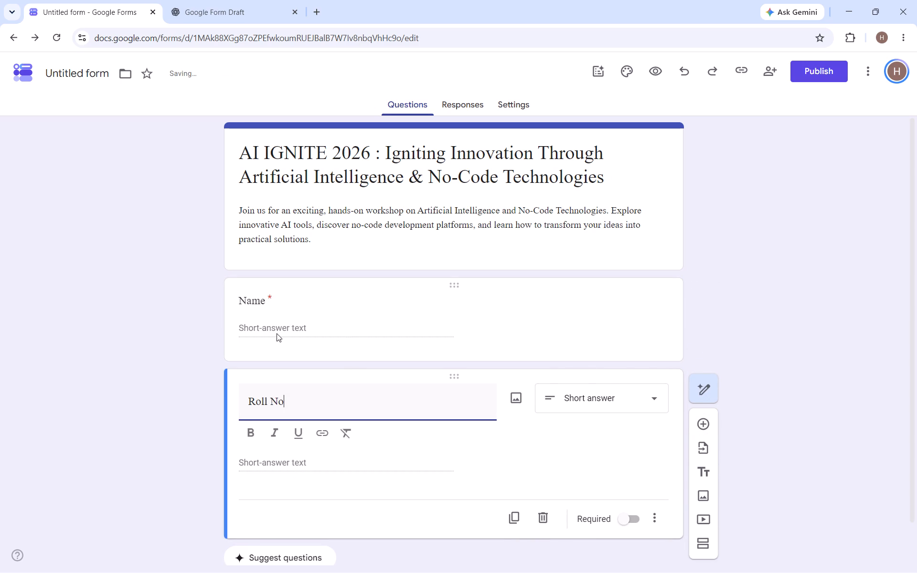
Make the titles of the Name and Roll No questions bold.
click(270, 309)
click(256, 336)
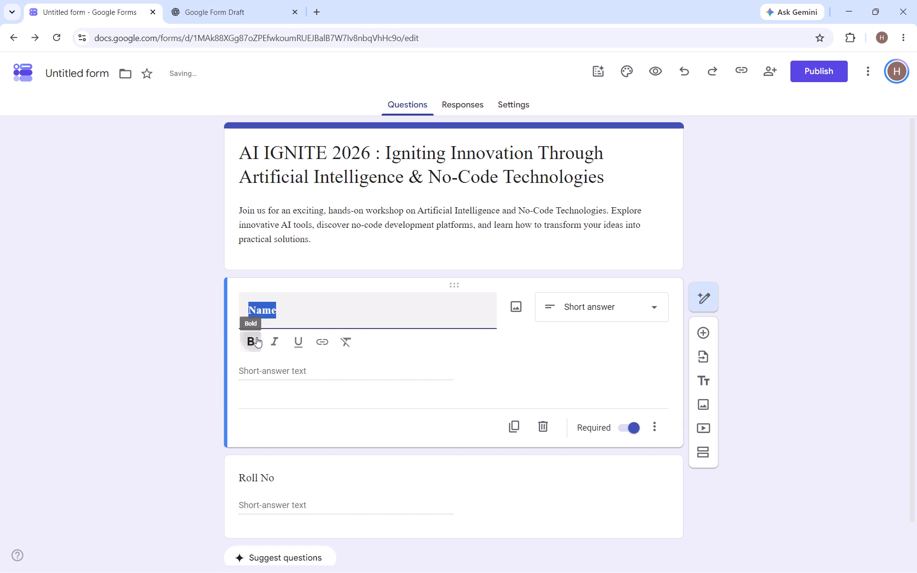
scroll(303, 344, down, 2)
click(316, 439)
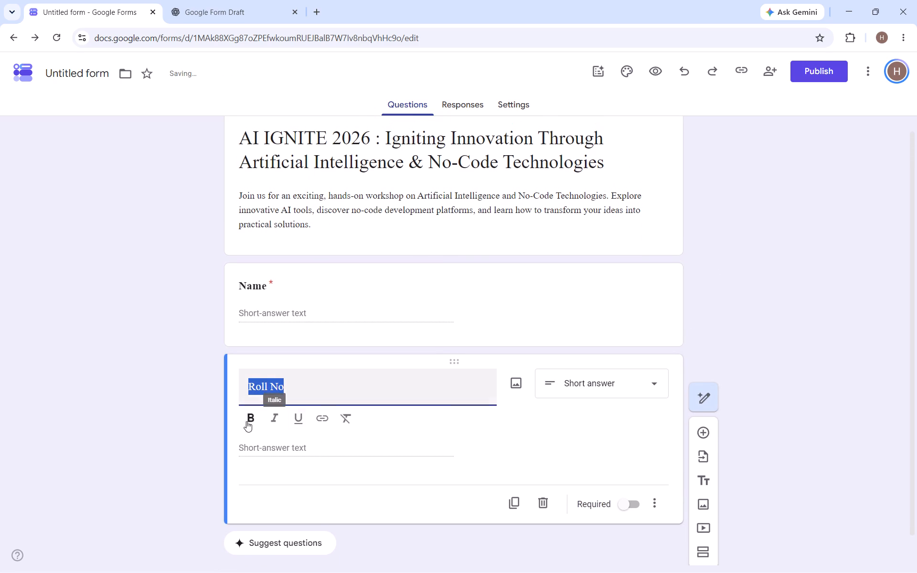
click(248, 420)
Keep Roll No as a short answer and make it required.
click(583, 388)
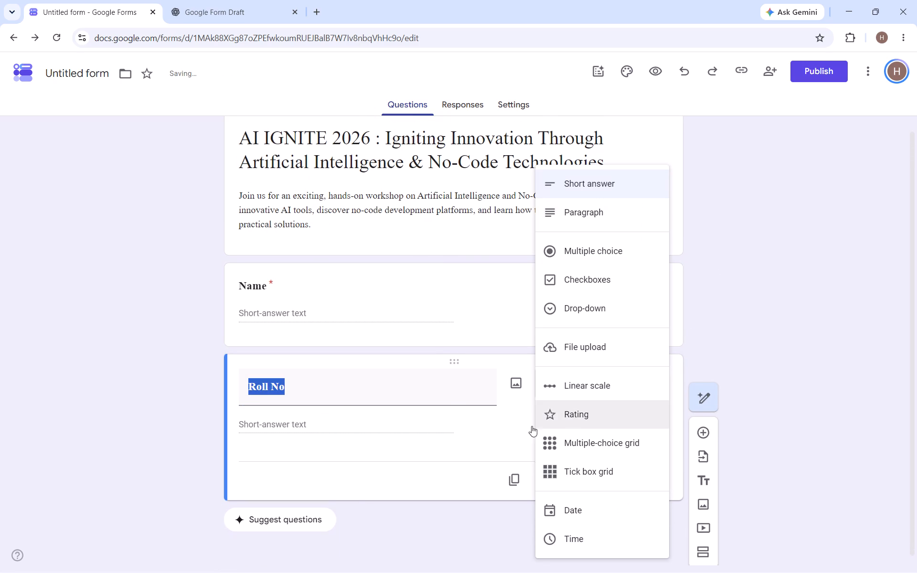
click(490, 439)
click(619, 481)
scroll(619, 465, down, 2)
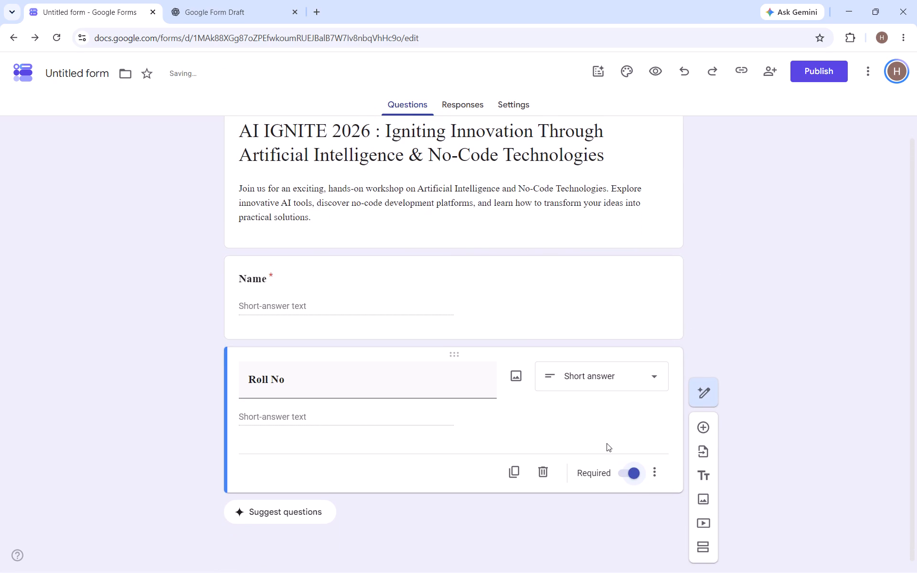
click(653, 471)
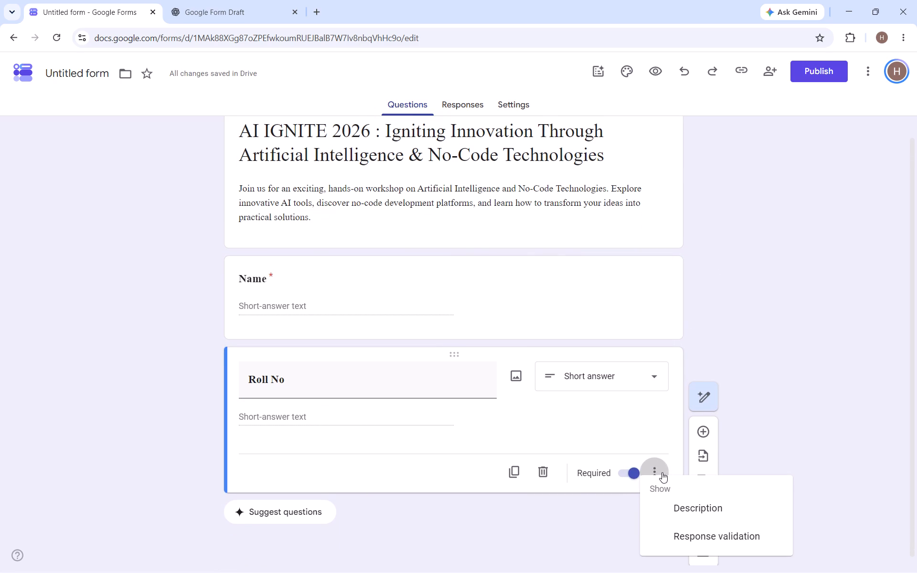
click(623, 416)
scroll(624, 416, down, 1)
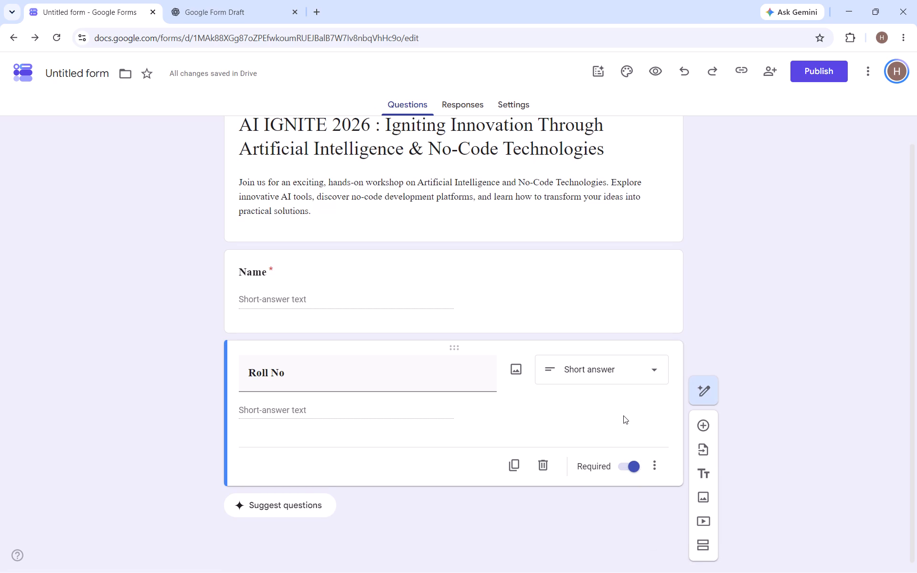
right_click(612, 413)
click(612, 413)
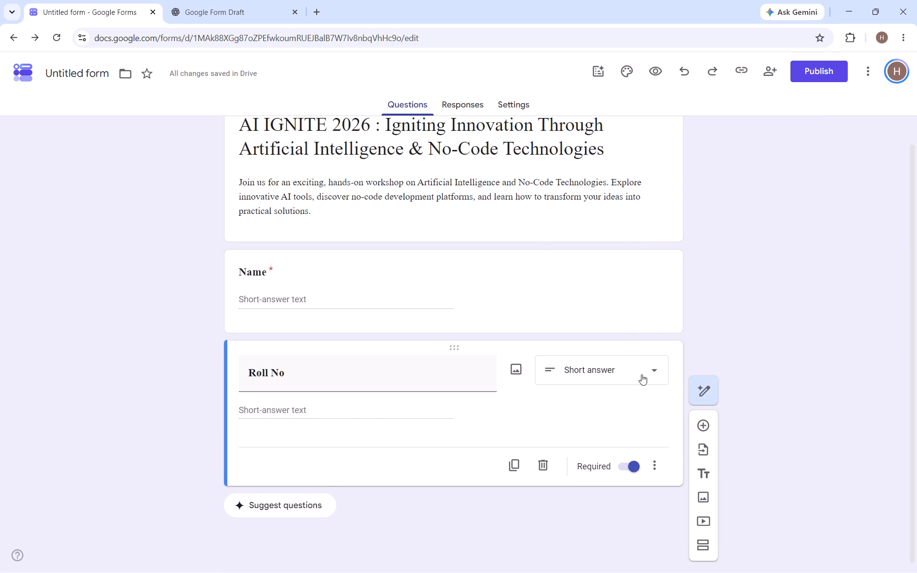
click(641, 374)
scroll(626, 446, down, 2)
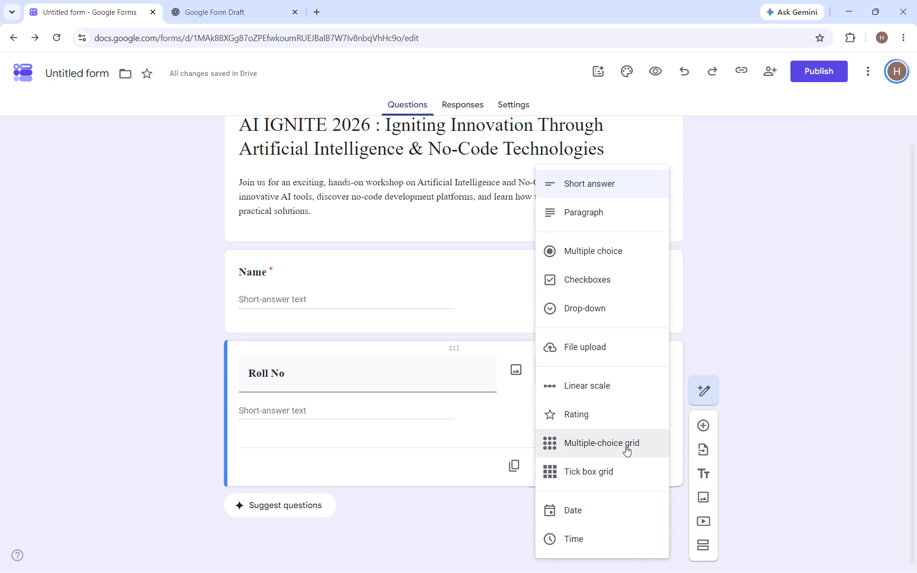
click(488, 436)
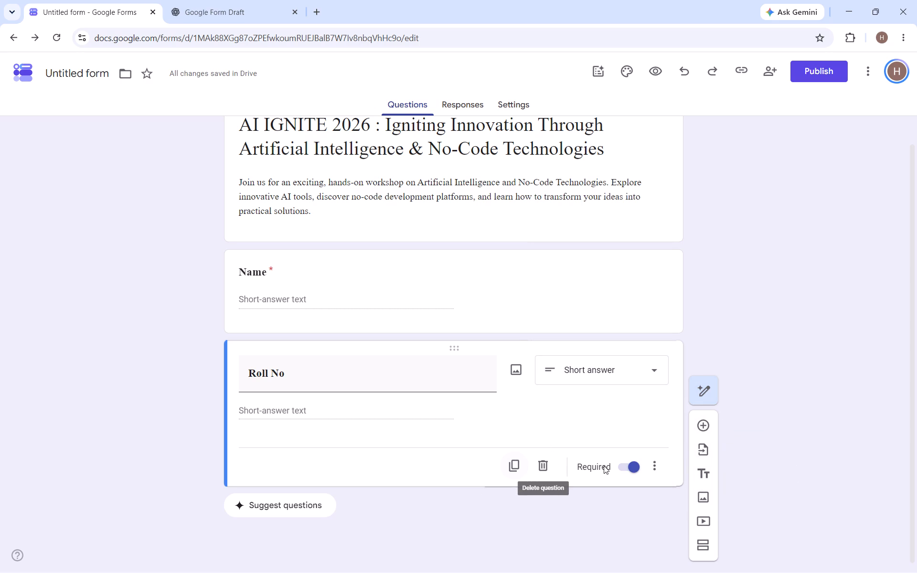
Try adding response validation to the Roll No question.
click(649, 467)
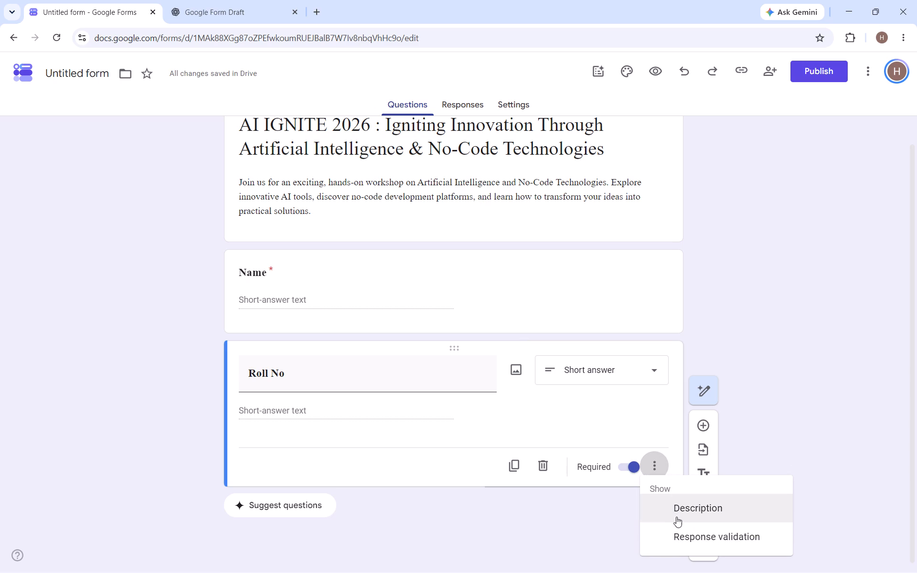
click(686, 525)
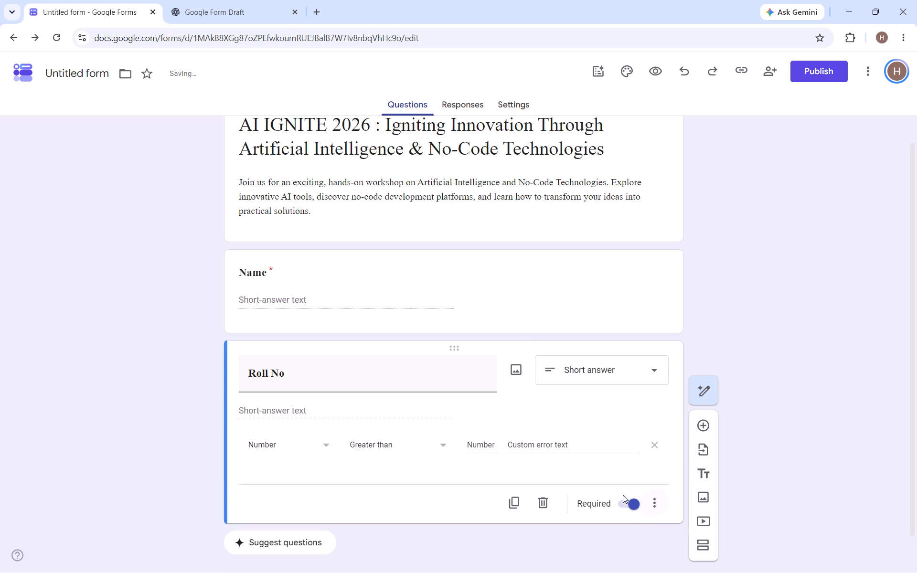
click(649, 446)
Add a question titled "College Mail-ID" below the Roll No question.
scroll(642, 442, up, 2)
scroll(596, 459, down, 2)
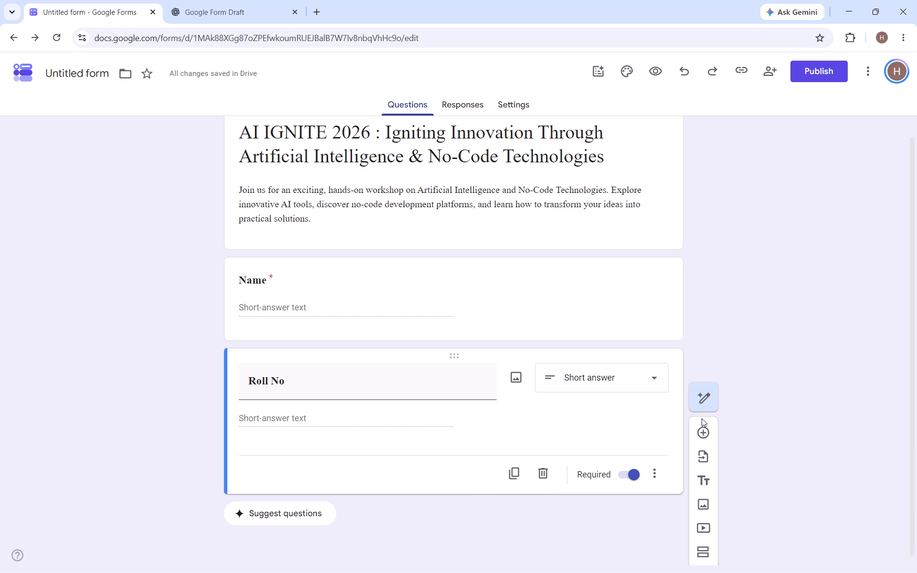
click(705, 425)
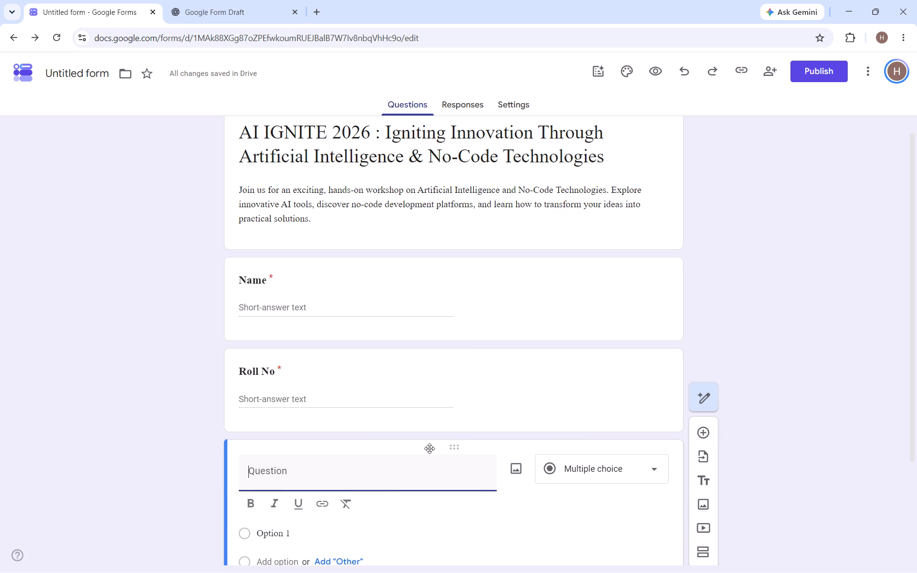
key(shift+c)
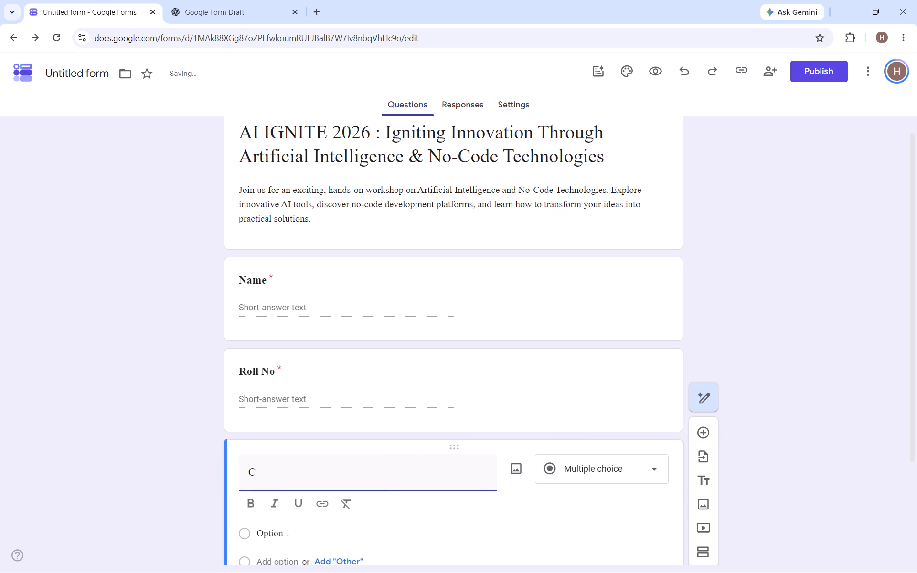
key(l)
key(BackSpace)
text(ollege MI)
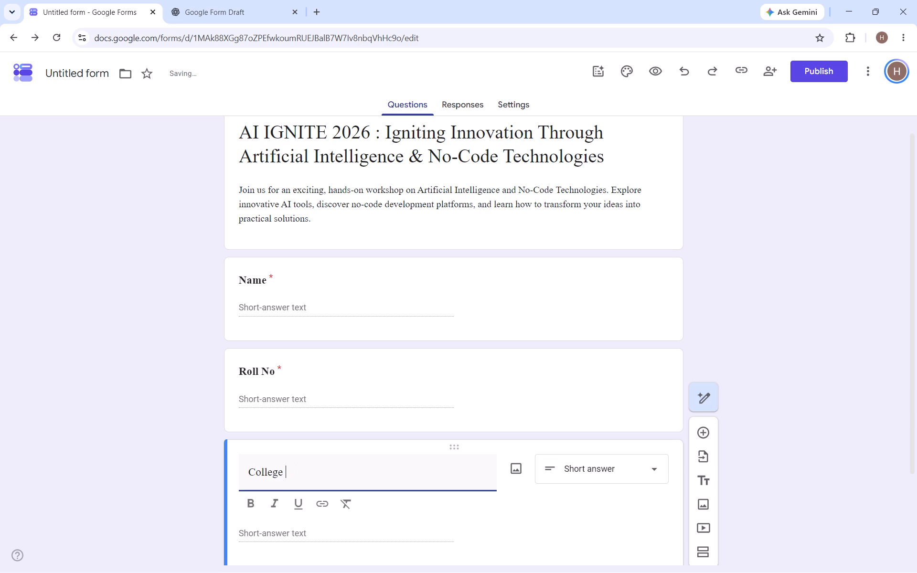
key(m)
key(BackSpace)
key(shift+m)
text(ail)
key(space)
key(BackSpace)
text(-d)
key(BackSpace)
text(oi)
key(BackSpace)
key(BackSpace)
text(ID)
Make the College Mail-ID question's title bold and mark the question as required.
scroll(461, 438, down, 3)
click(244, 391)
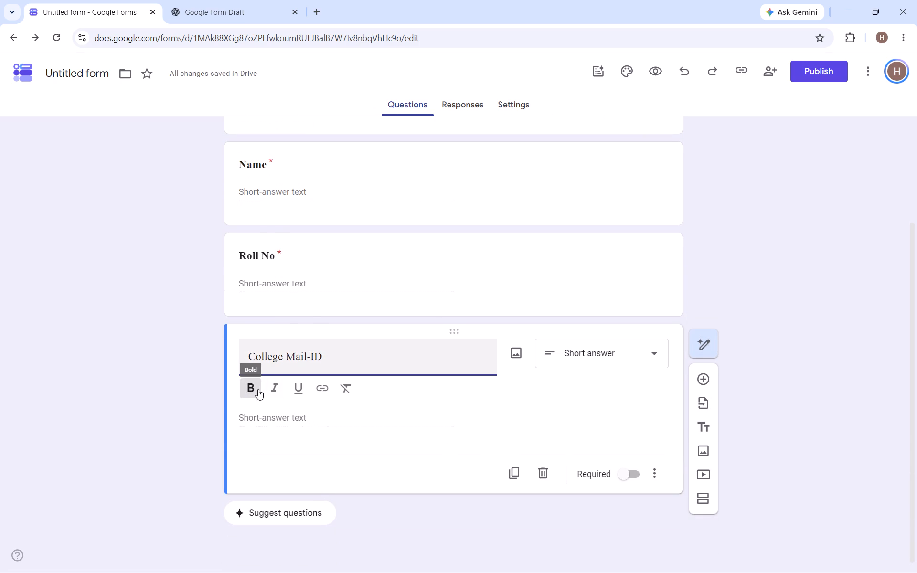
click(258, 389)
click(319, 373)
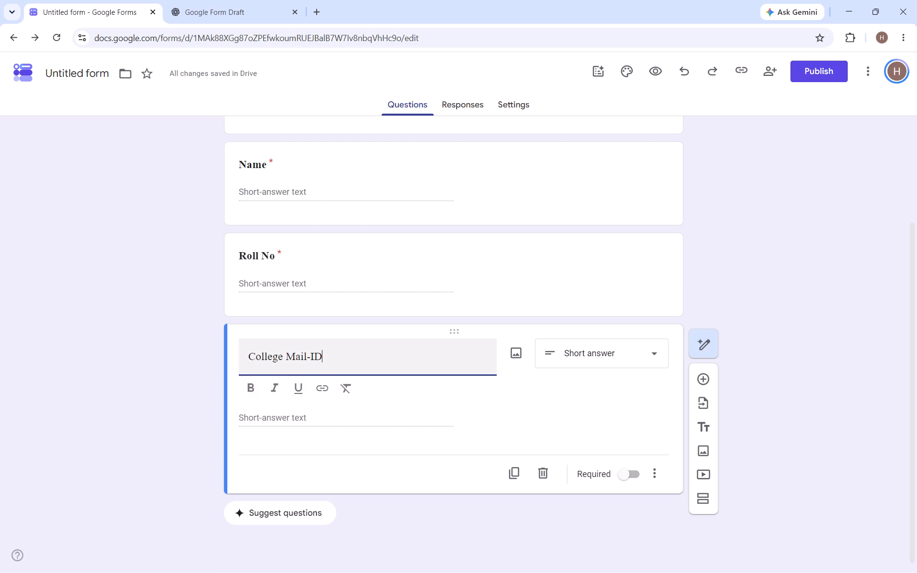
key(ctrl+a)
click(251, 382)
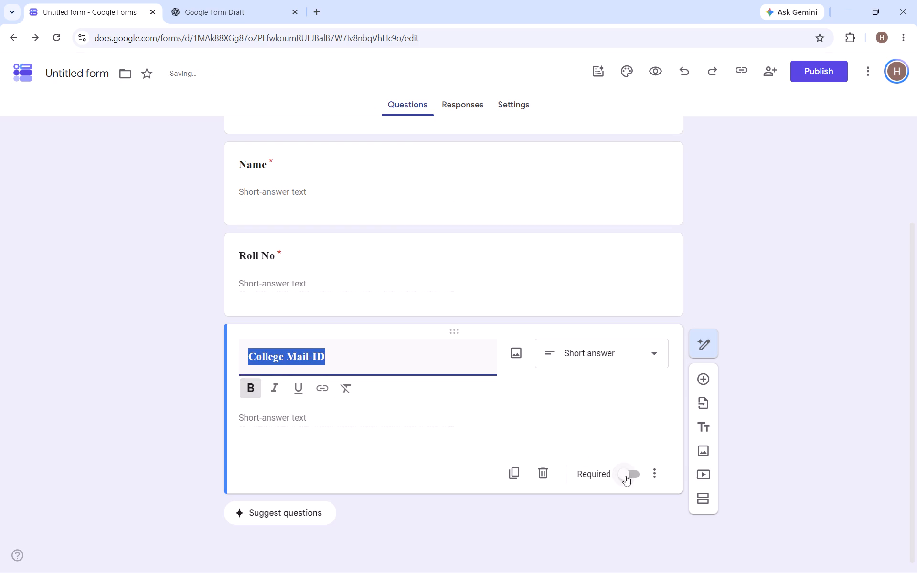
click(630, 478)
Add another question below the College Mail-ID question.
click(698, 412)
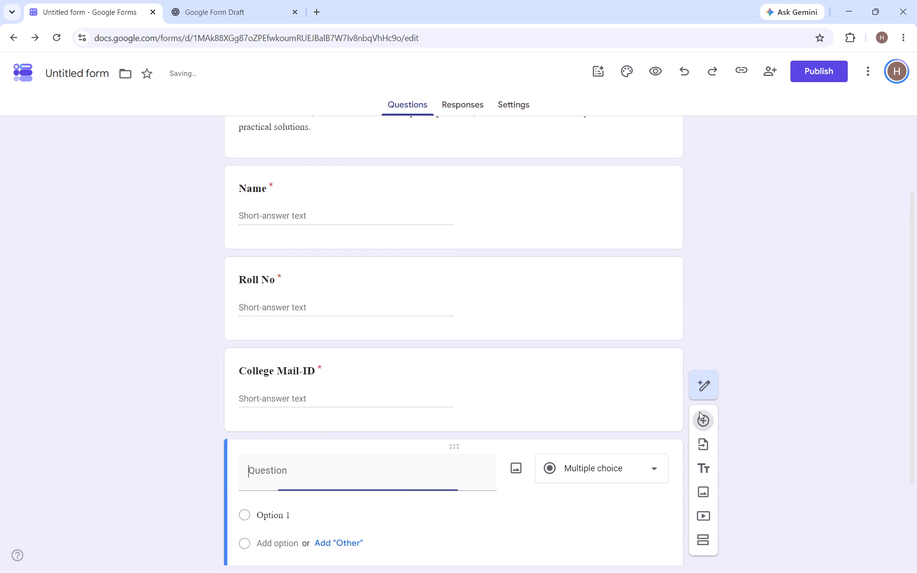
scroll(648, 423, down, 1)
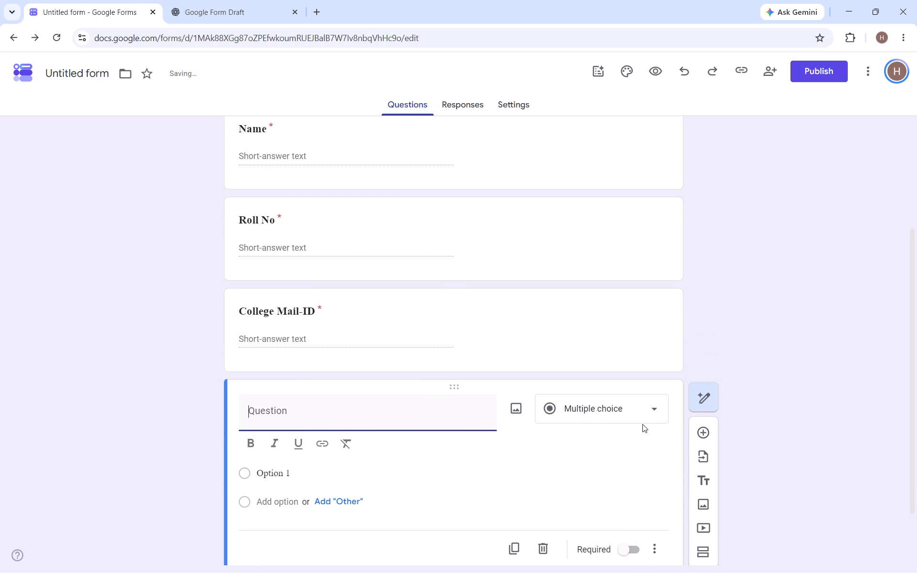
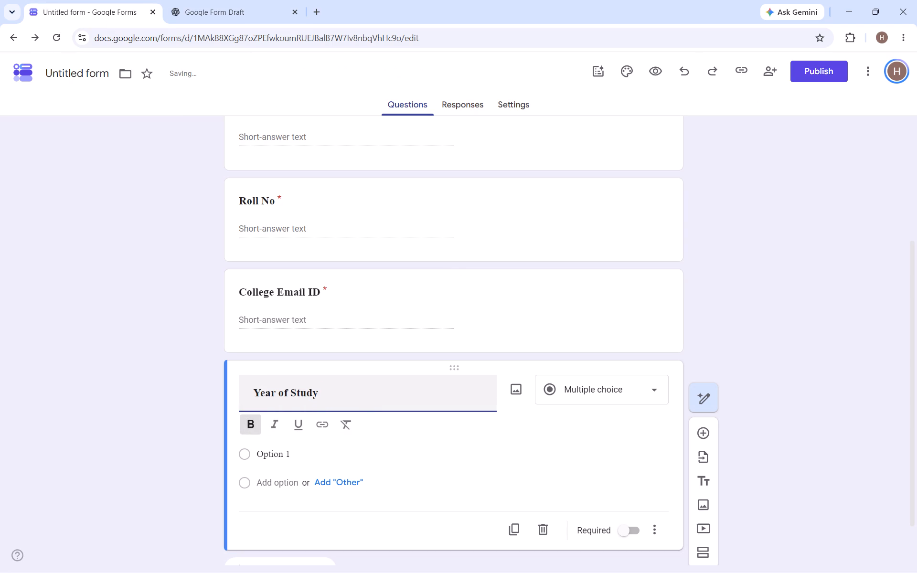
click(259, 389)
click(257, 390)
click(258, 393)
click(257, 393)
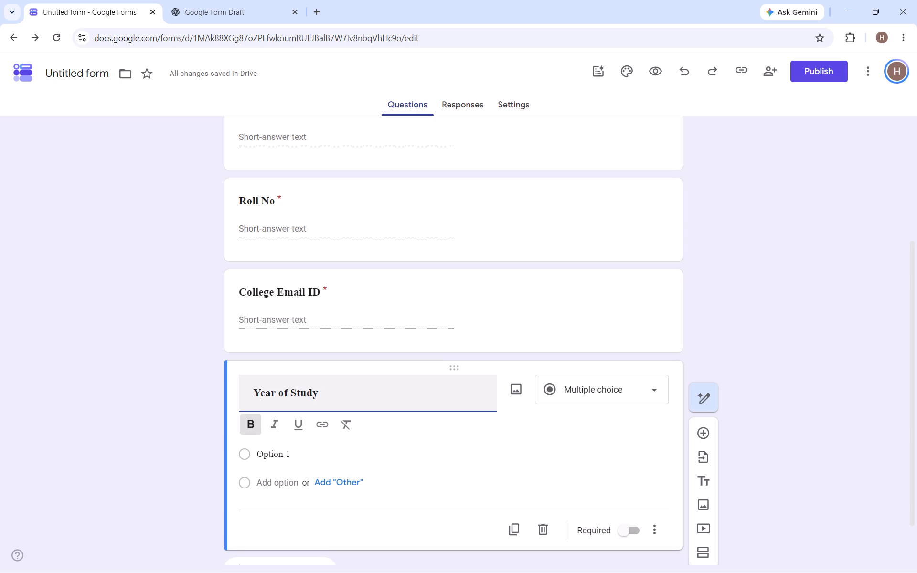
click(256, 394)
key(BackSpace)
key(BackSpace)
key(BackSpace)
Change the Year of Study question's type to Drop-down, checking ChatGPT's table for the suggested type.
scroll(479, 433, down, 1)
click(580, 335)
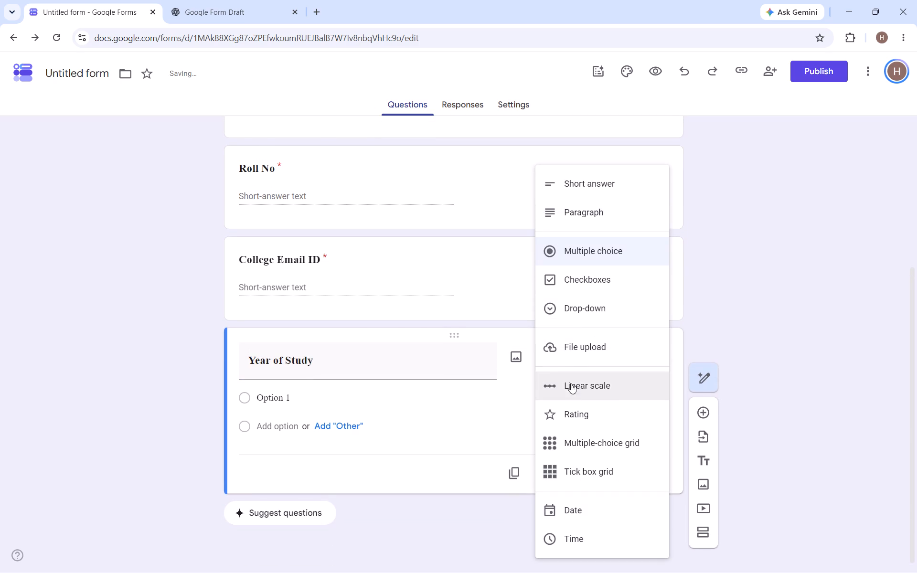
click(267, 0)
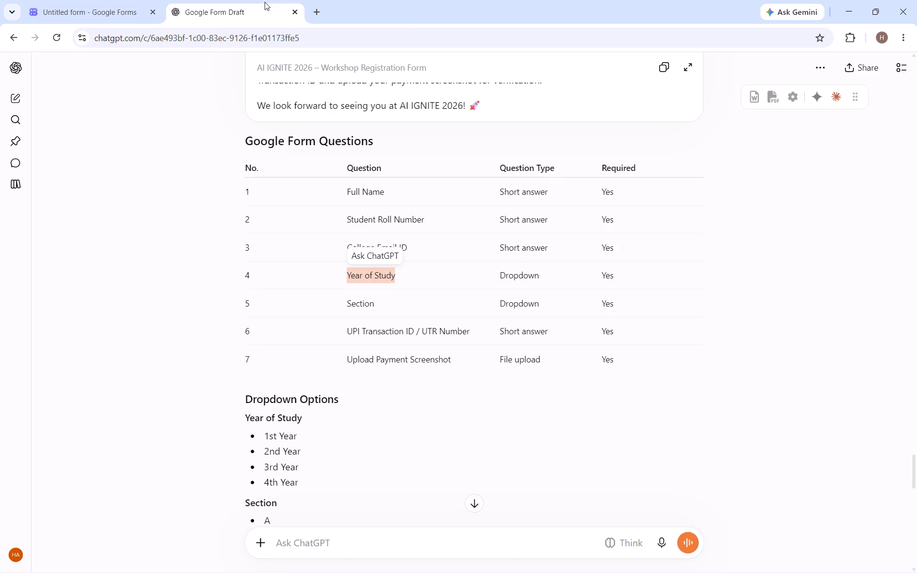
click(139, 0)
click(601, 307)
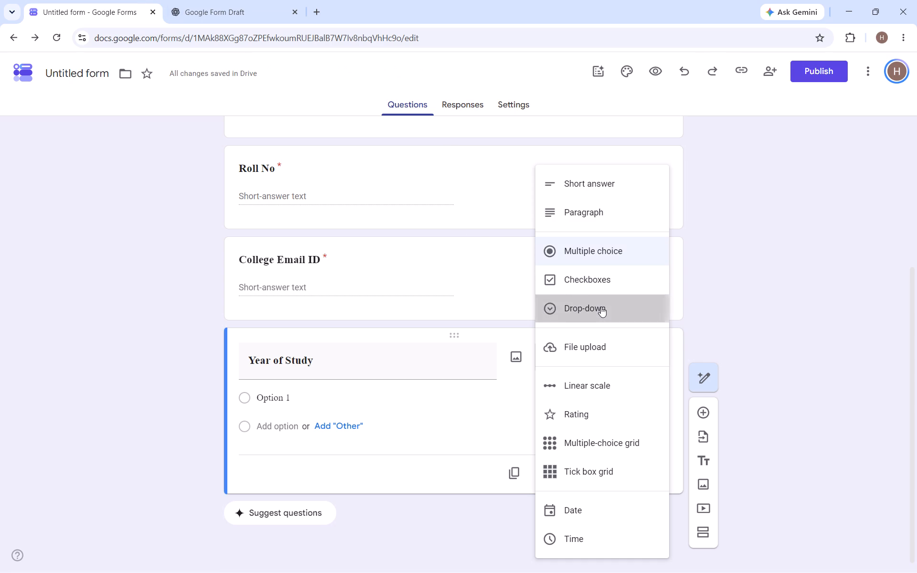
Enter "2nd" and "3rd" as the two drop-down options of the Year of Study question.
scroll(329, 392, down, 1)
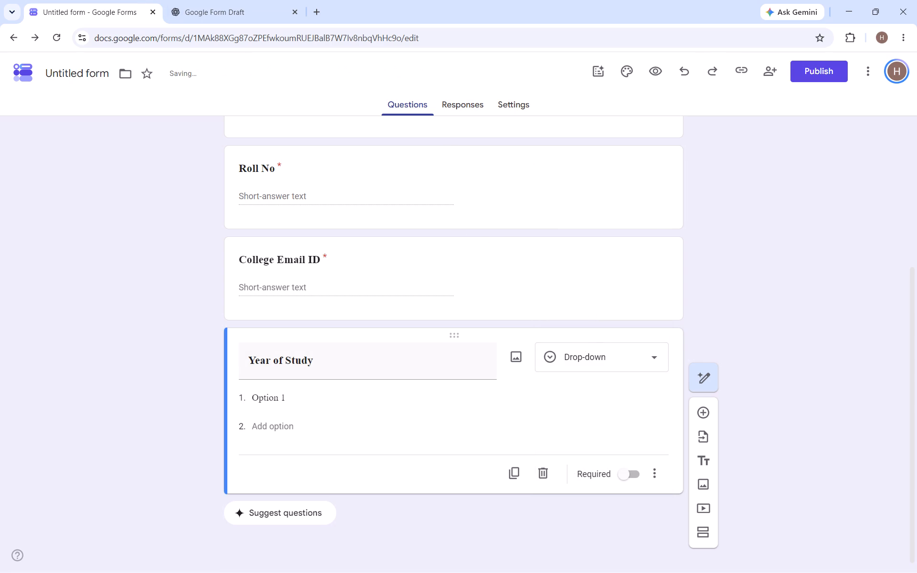
click(329, 392)
key(2)
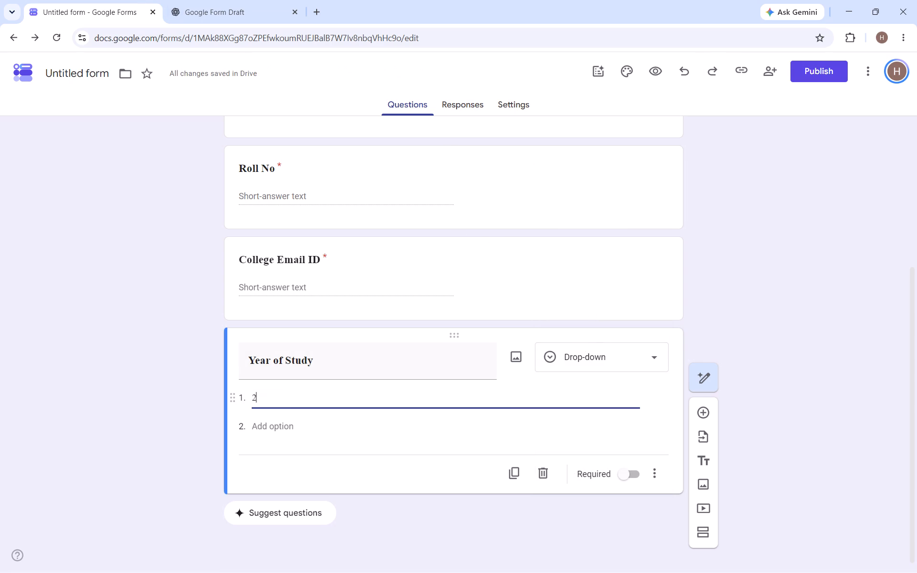
text(nd)
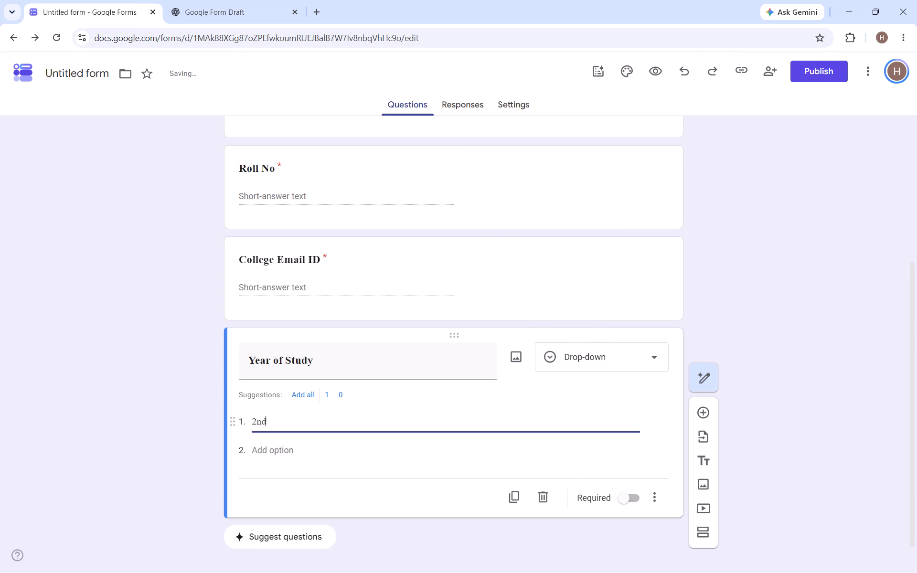
key(ctrl+a)
key(ctrl+b)
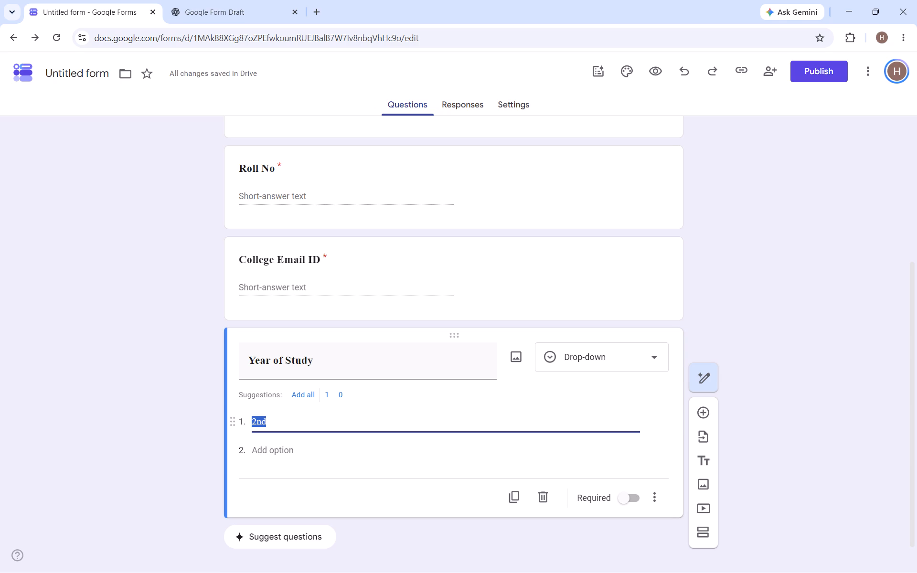
click(352, 449)
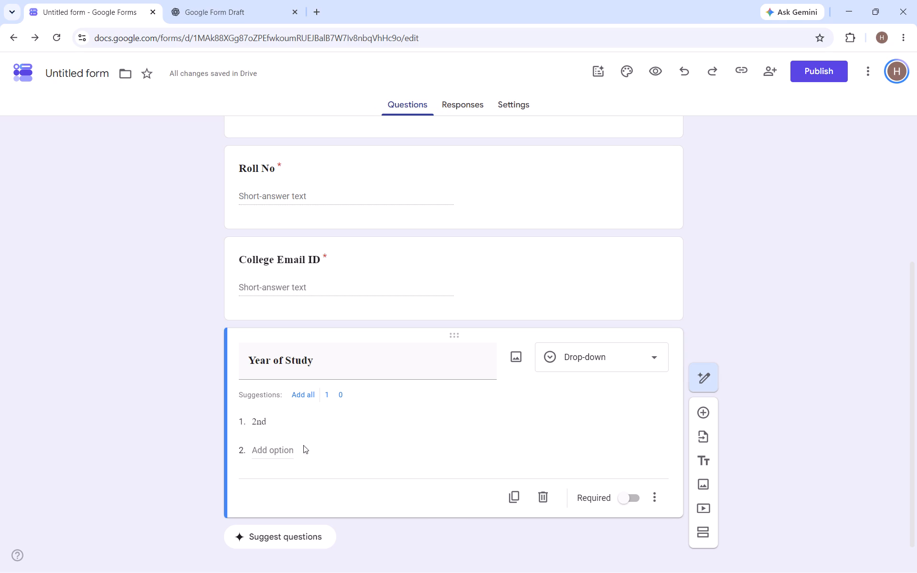
click(289, 446)
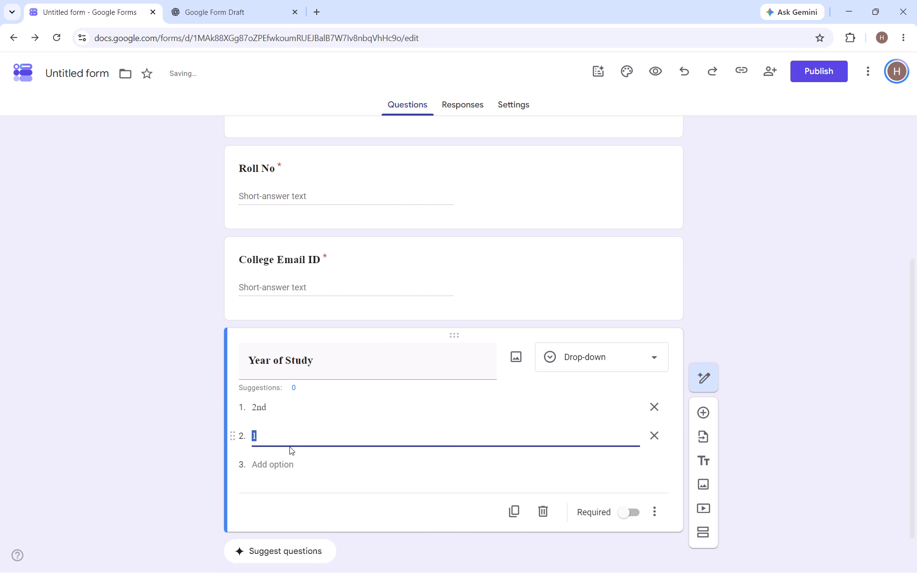
text(#rd)
key(BackSpace)
key(BackSpace)
key(BackSpace)
text(3rd)
key(Left)
Mark the Year of Study question as required.
click(628, 519)
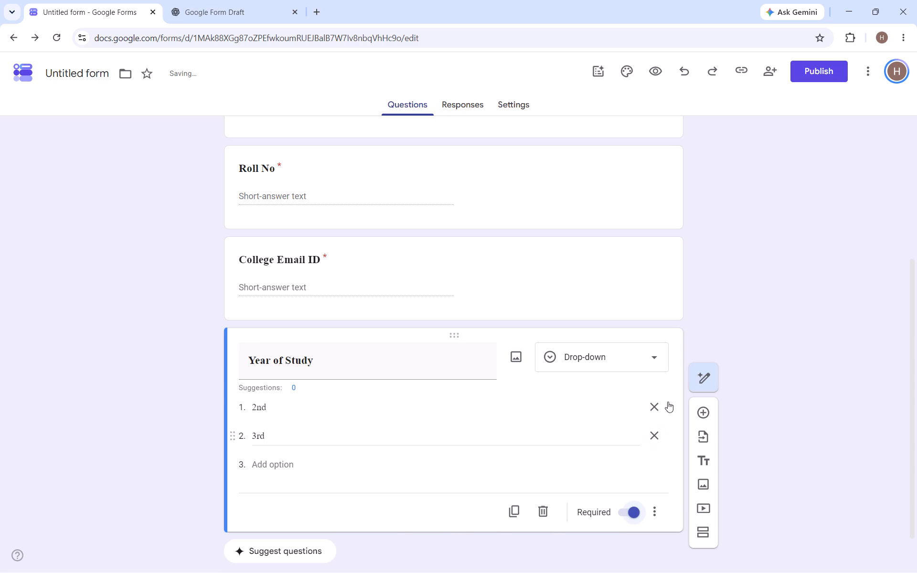
Add another question below the Year of Study question.
click(700, 406)
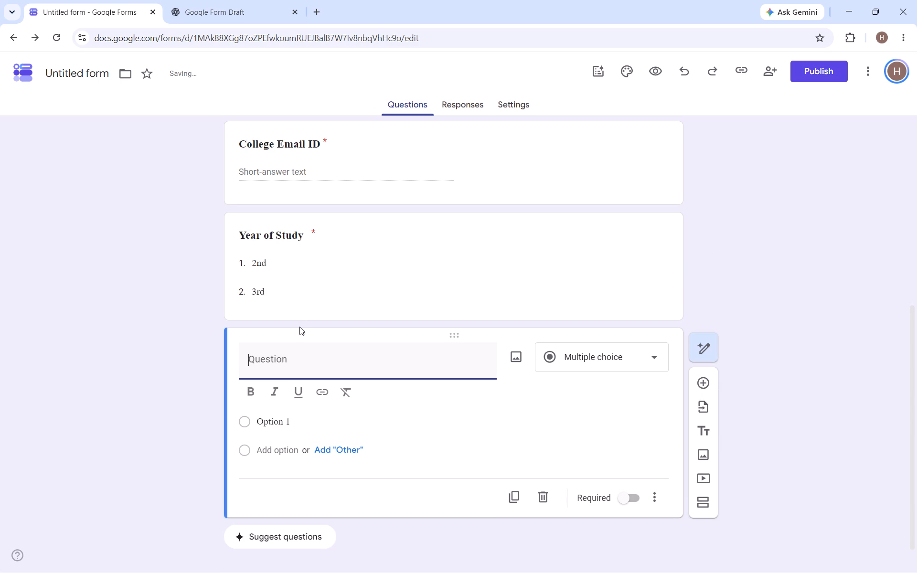
Change the Year of Study drop-down options to "2nd Year" and "3rd Year".
click(281, 269)
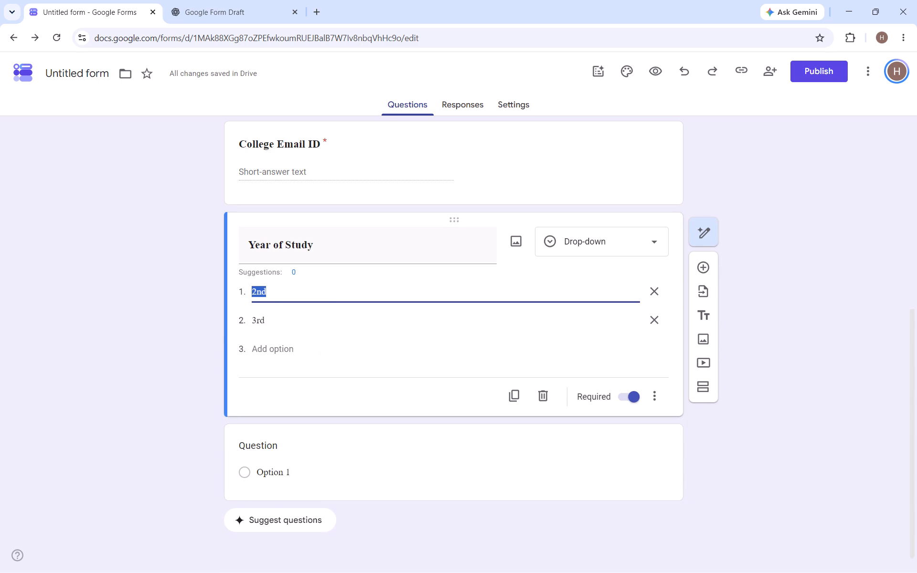
key(Right)
key(space)
text(Year)
key(Down)
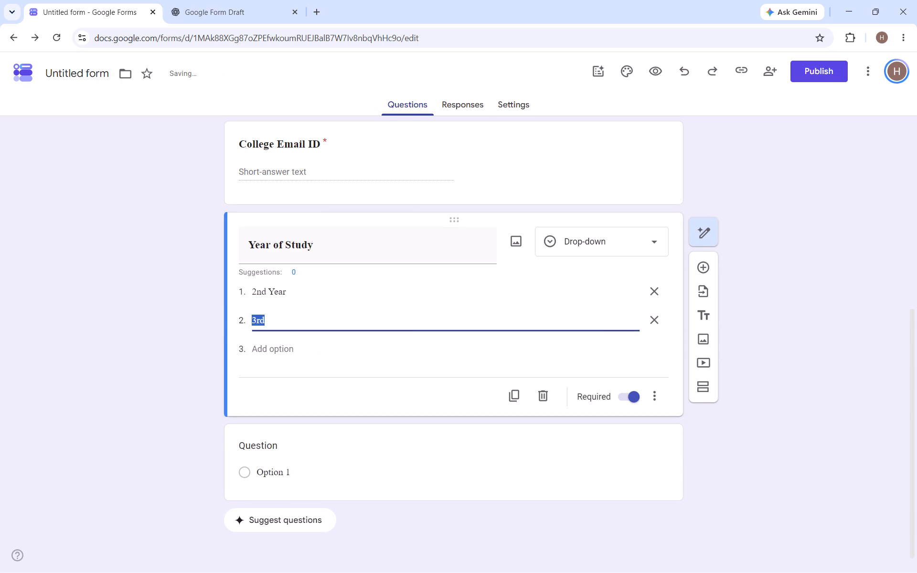
key(Right)
key(space)
key(shift+y)
text(ear)
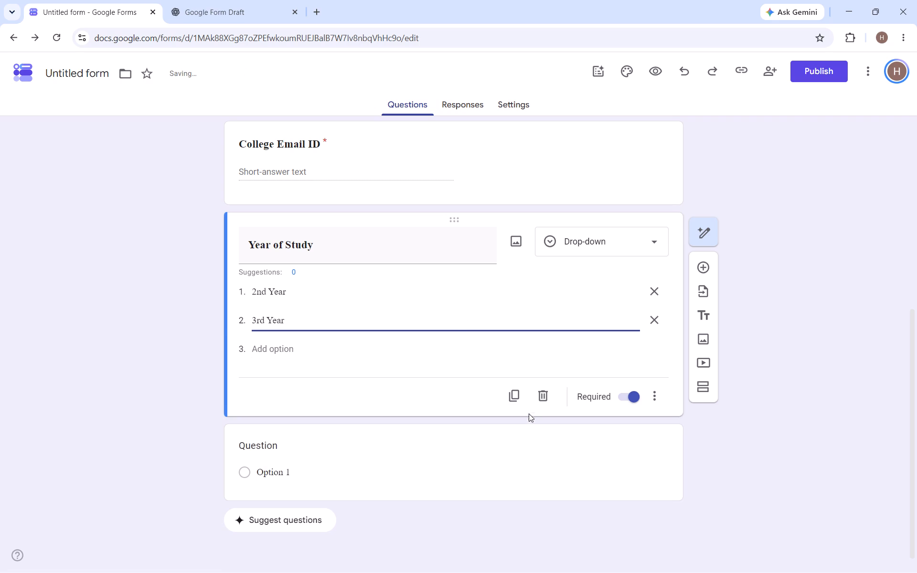
Title the blank question "Section" in bold, copying the text from ChatGPT's question table and removing the leading spaces.
click(523, 440)
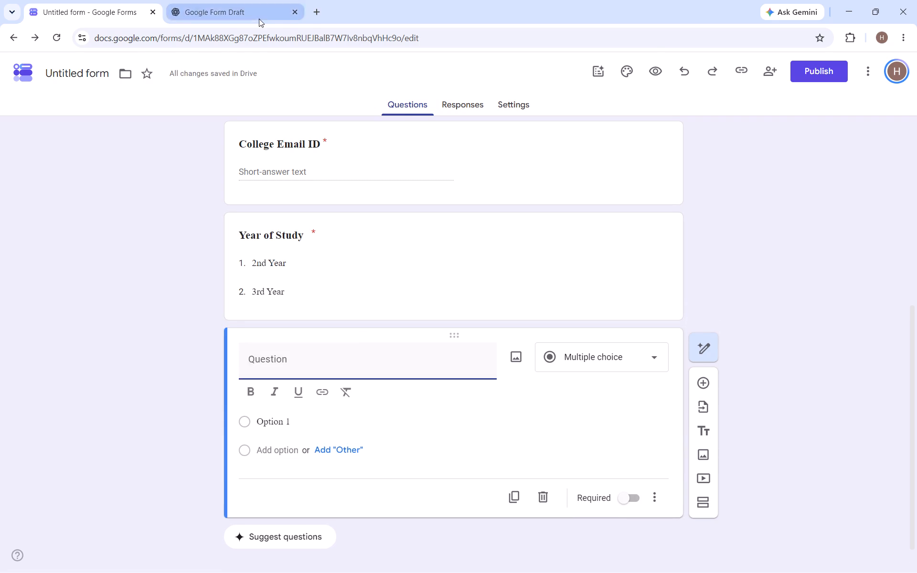
click(259, 19)
double_click(363, 300)
key(ctrl+c)
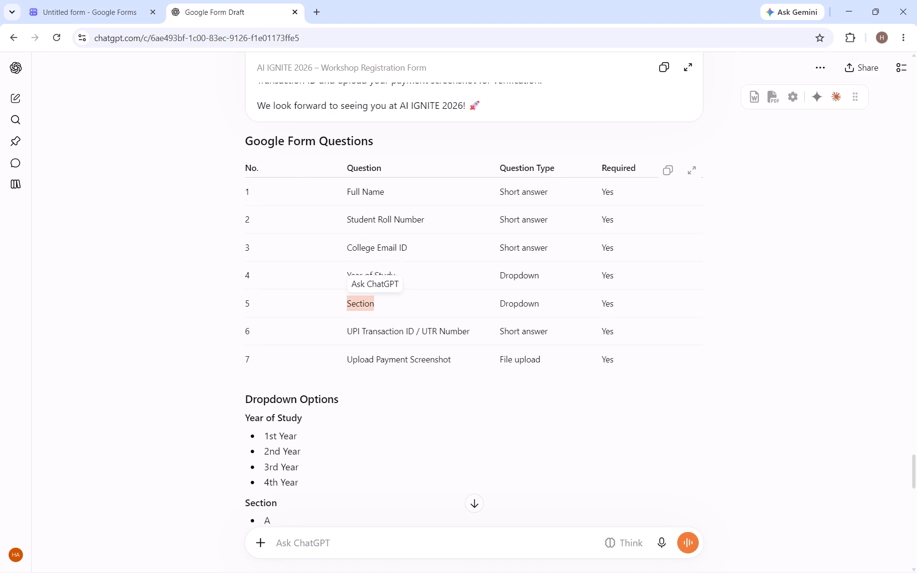
click(122, 9)
key(ctrl+v)
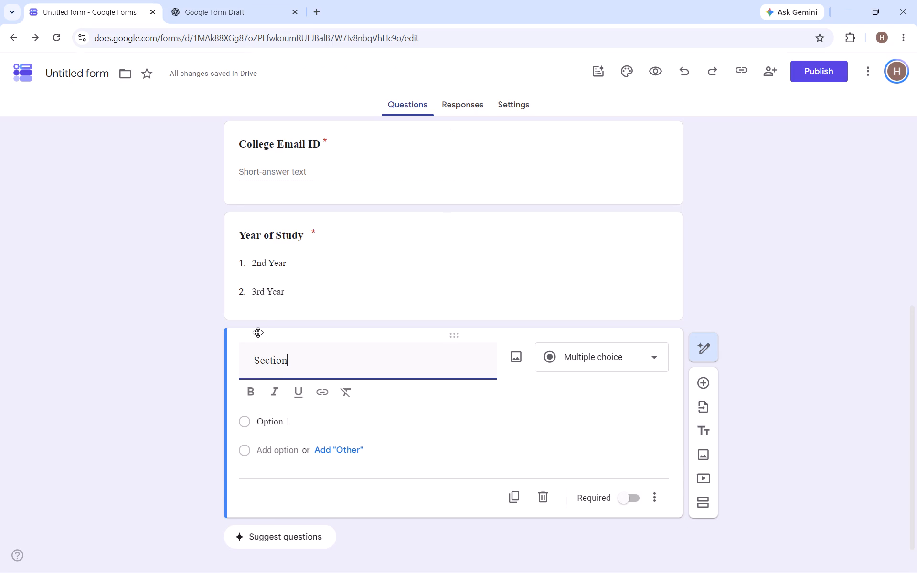
click(252, 361)
click(254, 361)
key(BackSpace)
key(BackSpace)
key(BackSpace)
click(250, 388)
double_click(270, 362)
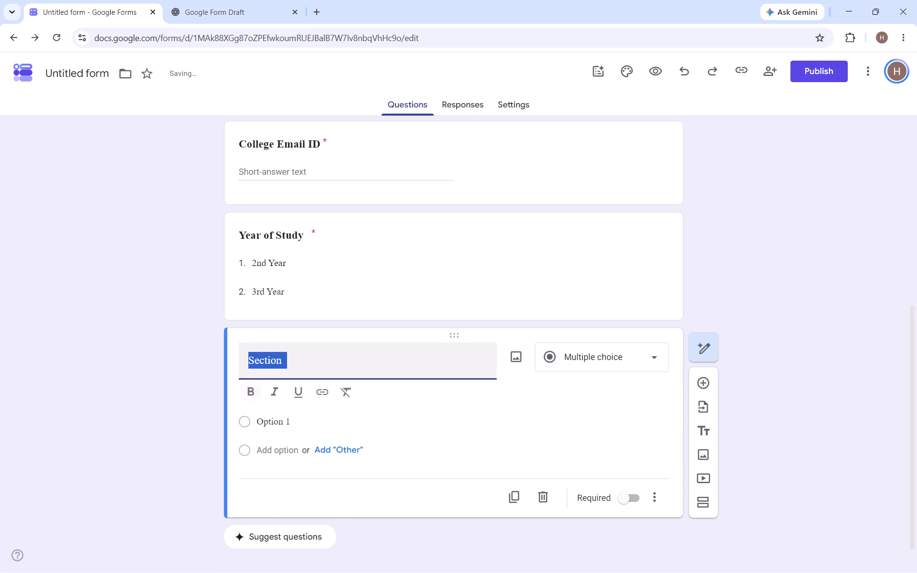
click(254, 390)
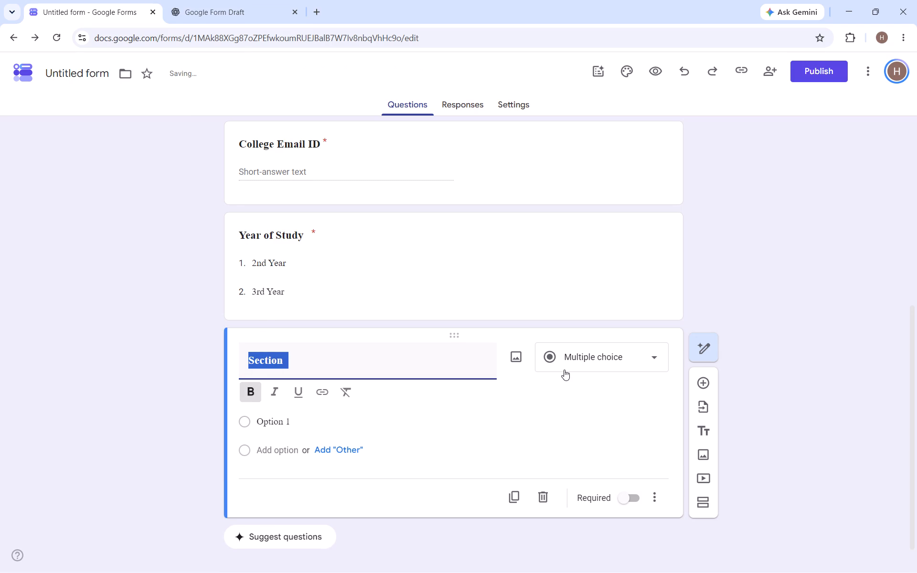
Mark the Section question as required and change its type to Drop-down.
click(638, 494)
click(629, 477)
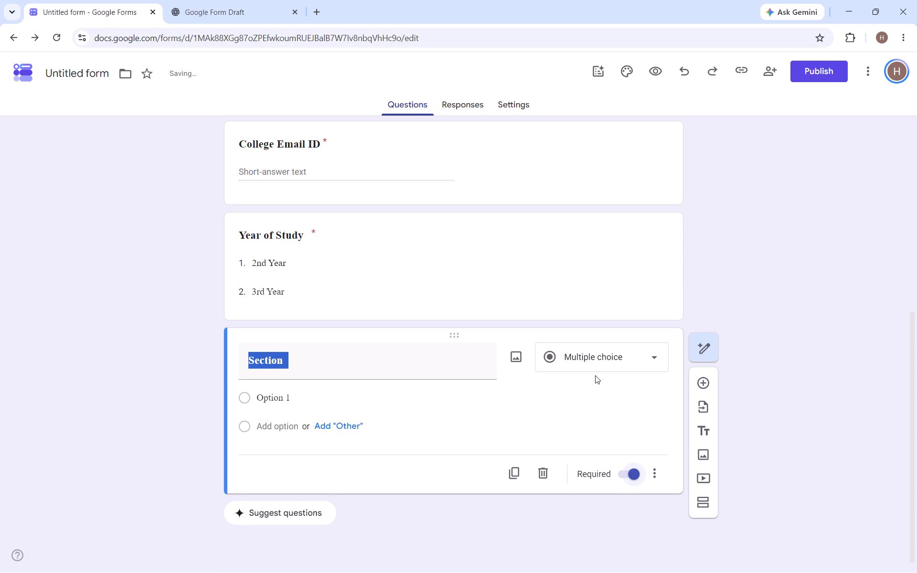
click(595, 366)
click(593, 311)
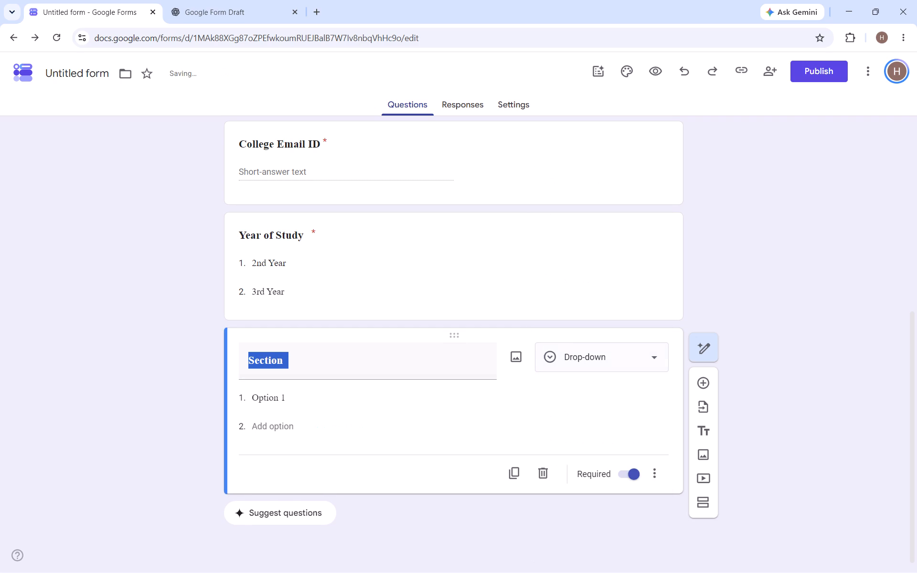
Enter A, B, C, D and E as the Section question's options, using the suggested options for B to D.
click(354, 389)
key(a)
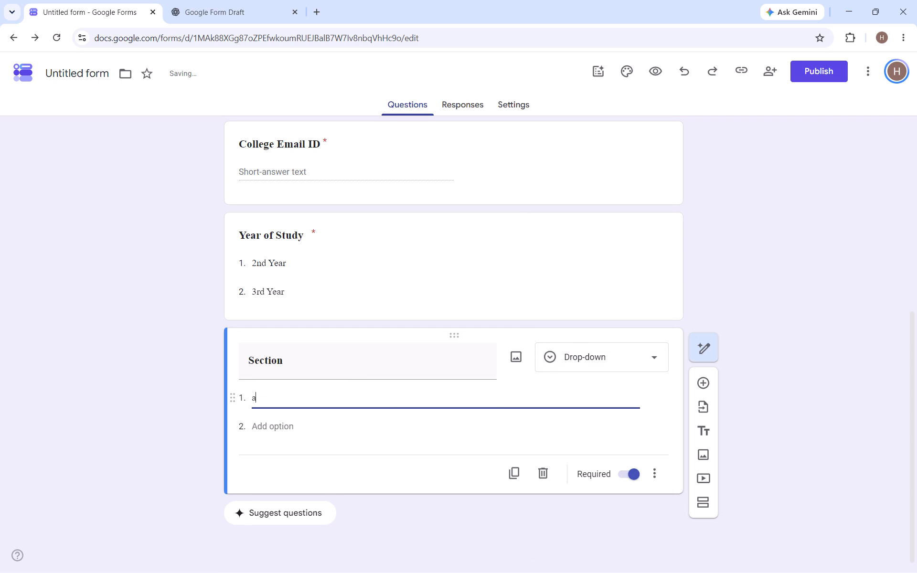
key(BackSpace)
key(a)
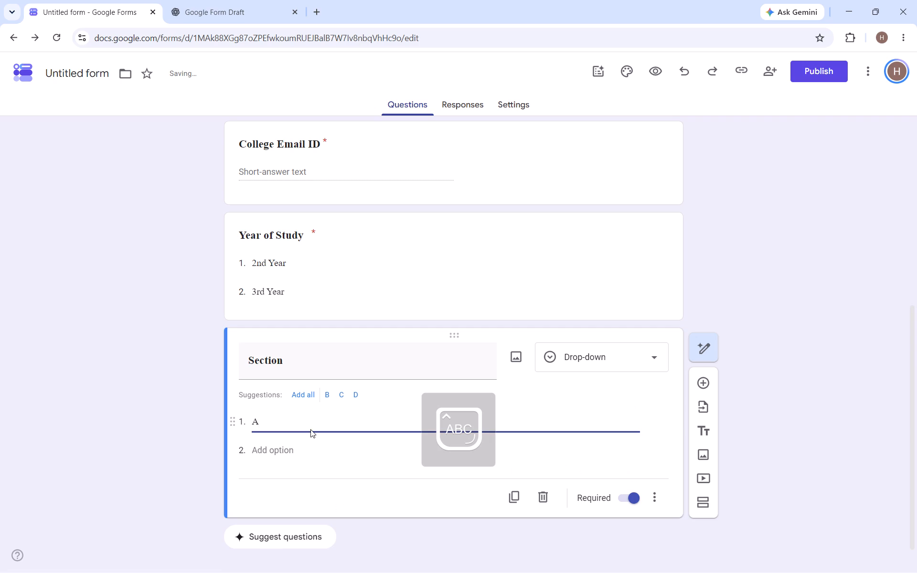
click(305, 443)
click(302, 446)
click(310, 398)
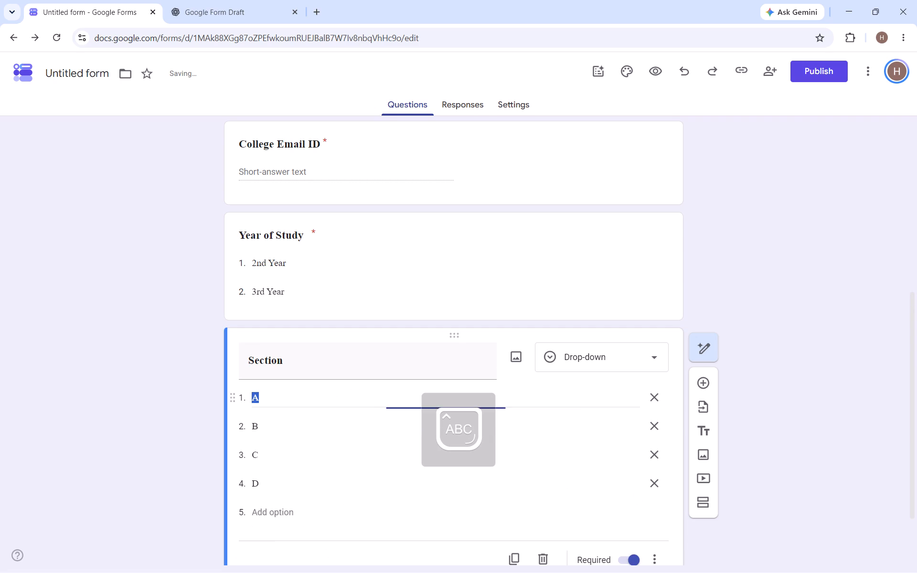
scroll(362, 428, down, 2)
click(322, 434)
click(287, 427)
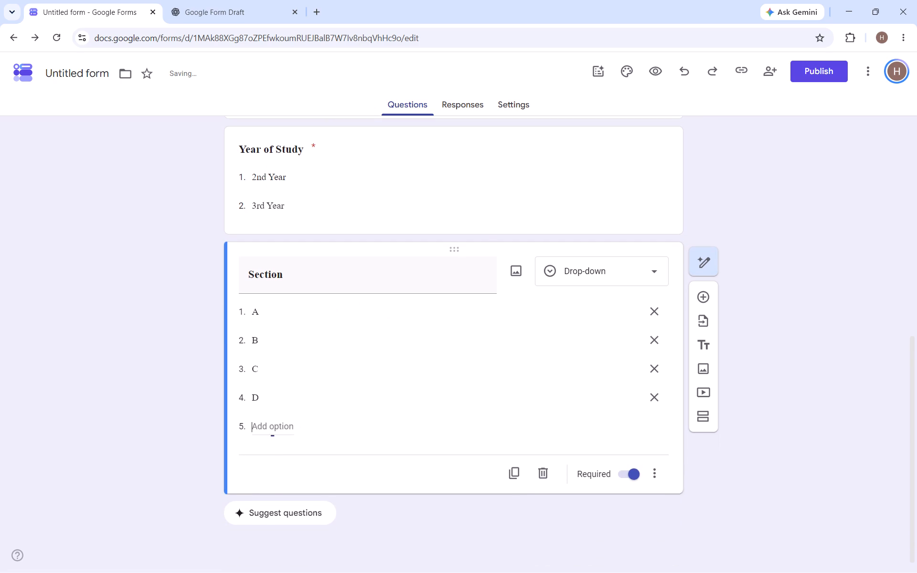
key(e)
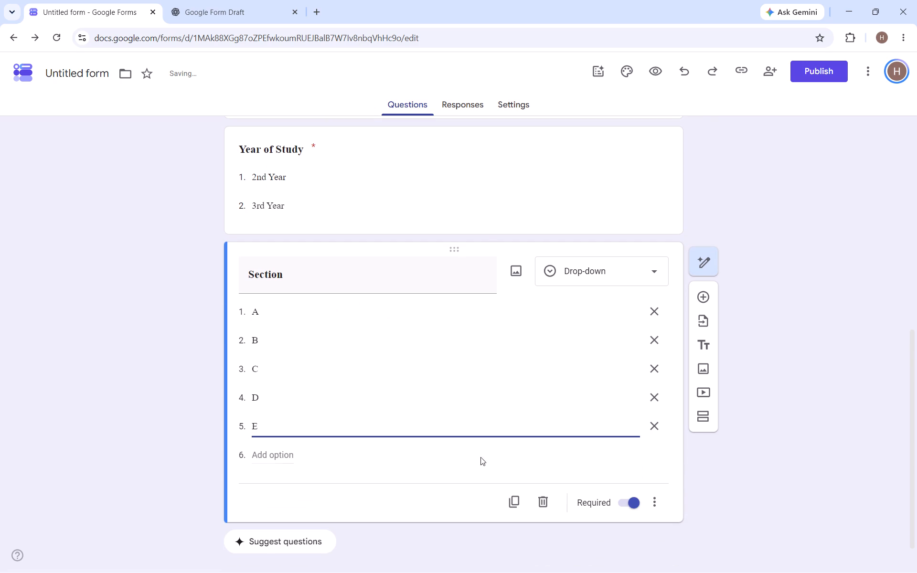
Add a question below Section titled "UPI Transaction ID / UTR Number" in bold, copying the text from ChatGPT's table without leading spaces.
click(694, 300)
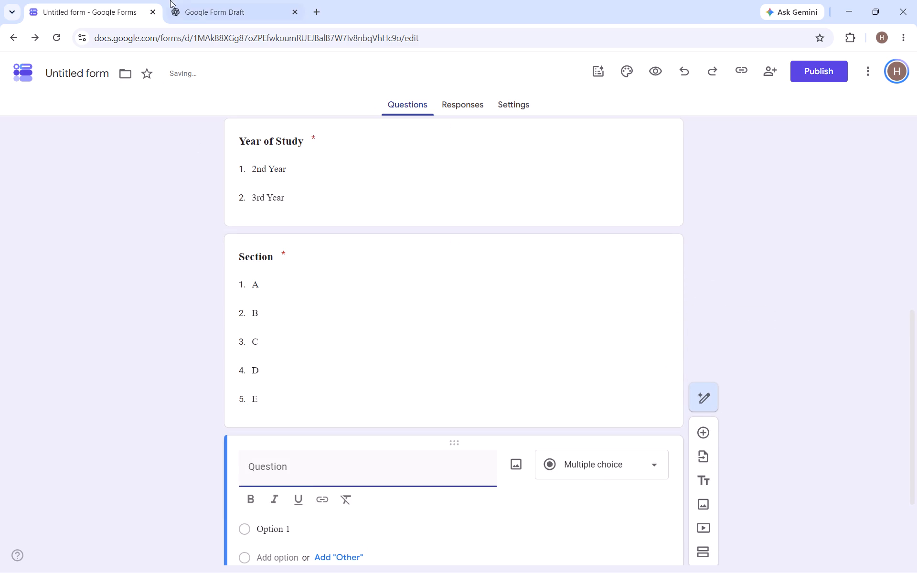
click(192, 0)
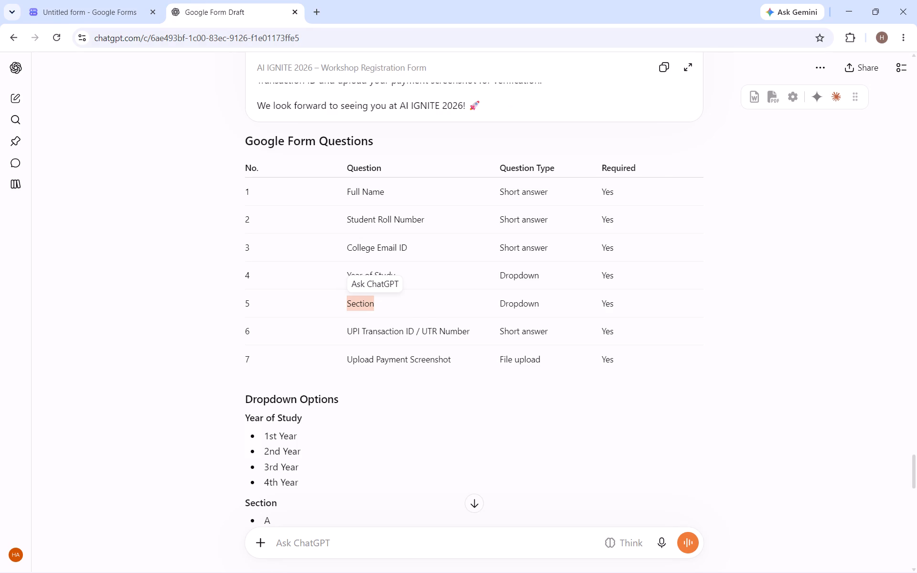
drag(347, 333, 462, 329)
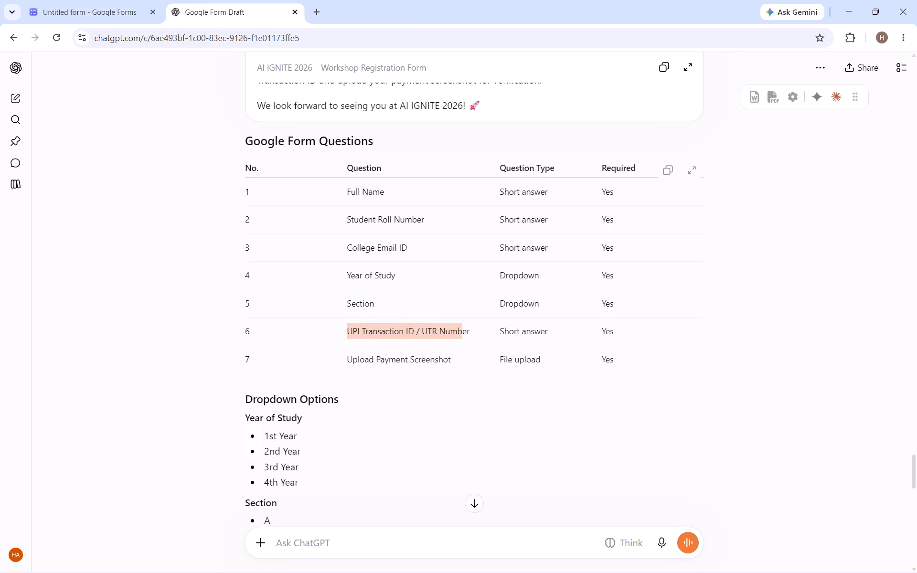
drag(462, 329, 469, 333)
key(ctrl+c)
click(109, 0)
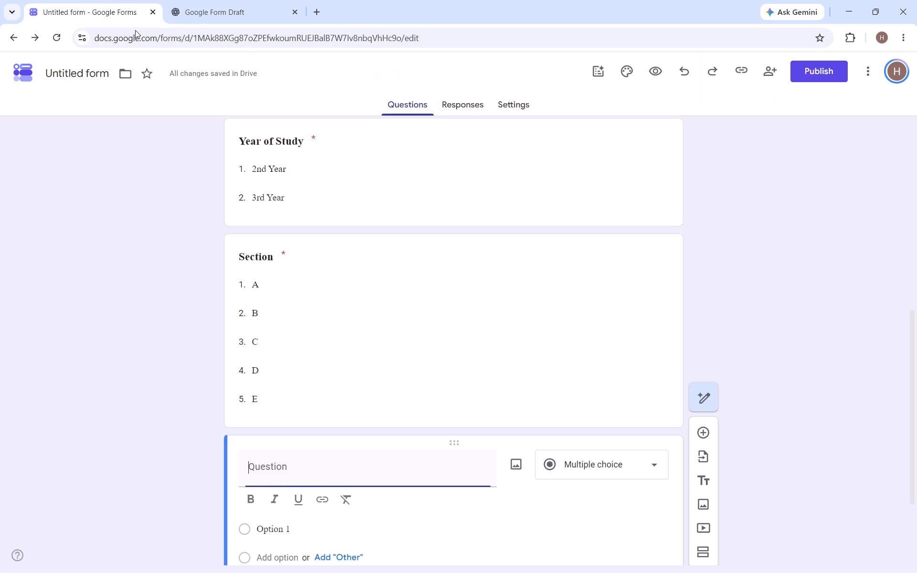
scroll(322, 339, down, 2)
key(ctrl+v)
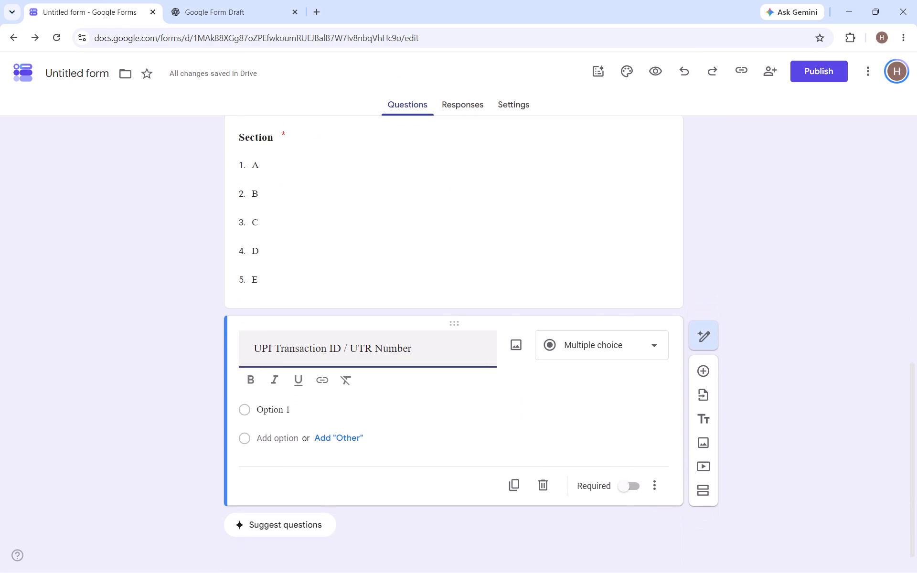
click(256, 354)
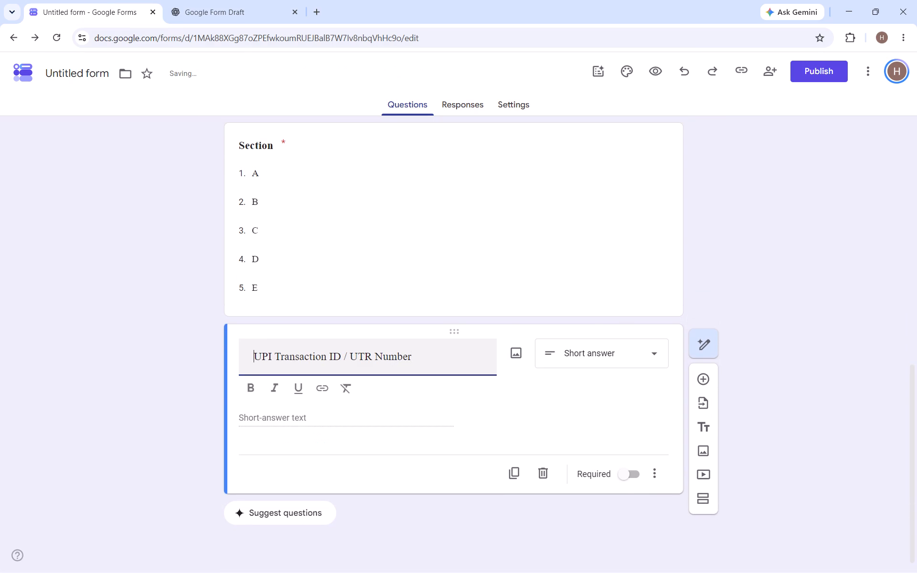
key(ctrl+BackSpace)
key(ctrl+BackSpace)
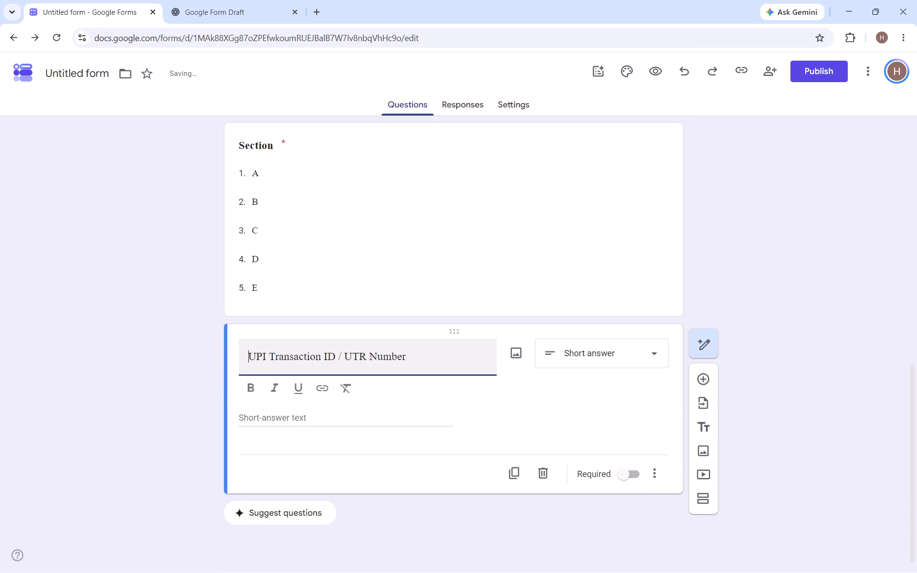
key(ctrl+a)
click(256, 388)
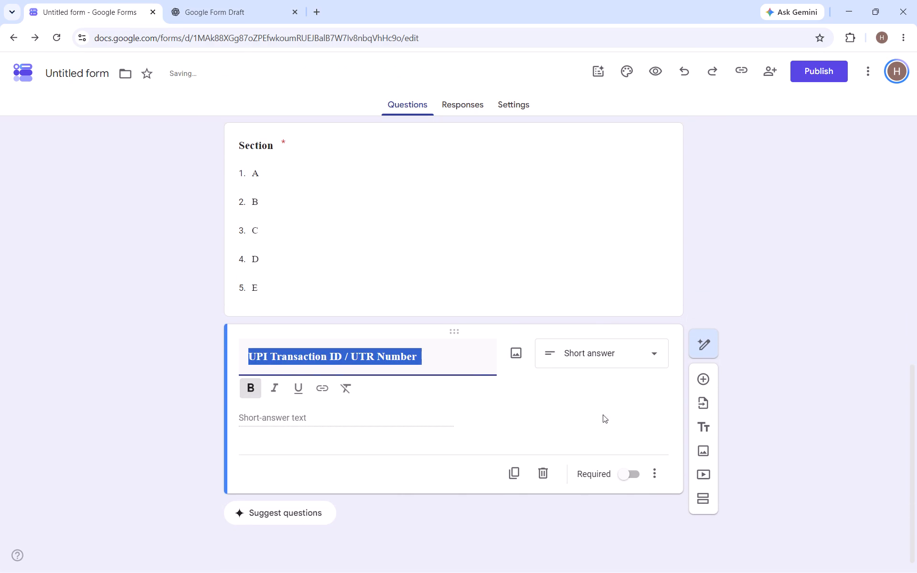
Mark the UPI Transaction ID / UTR Number question as required.
click(620, 470)
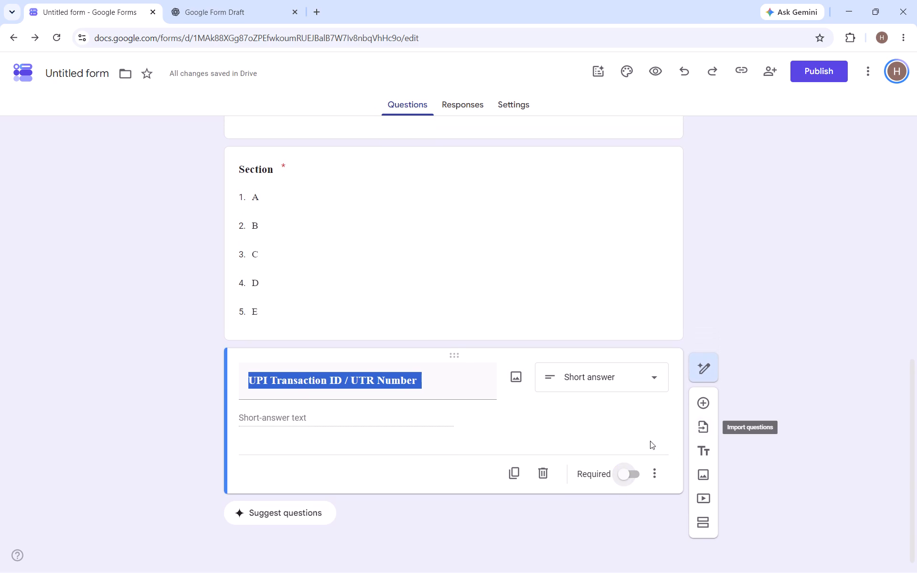
click(632, 475)
Add another question below the UPI Transaction ID / UTR Number question and check ChatGPT's question table.
click(701, 405)
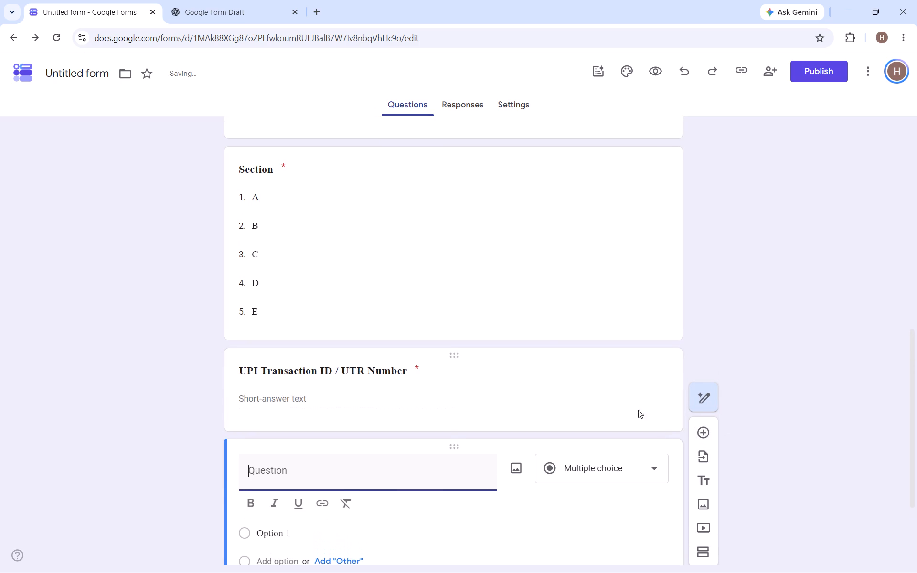
click(275, 0)
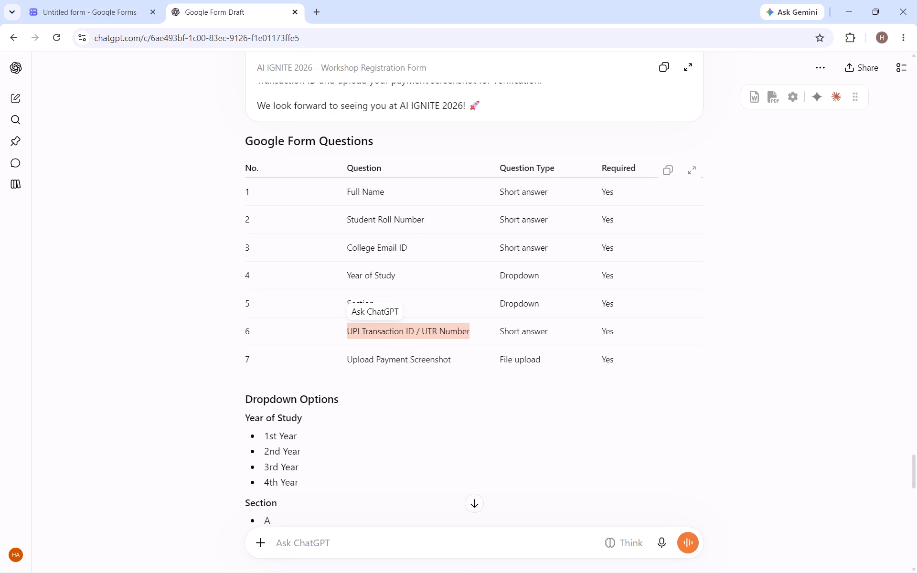
click(124, 4)
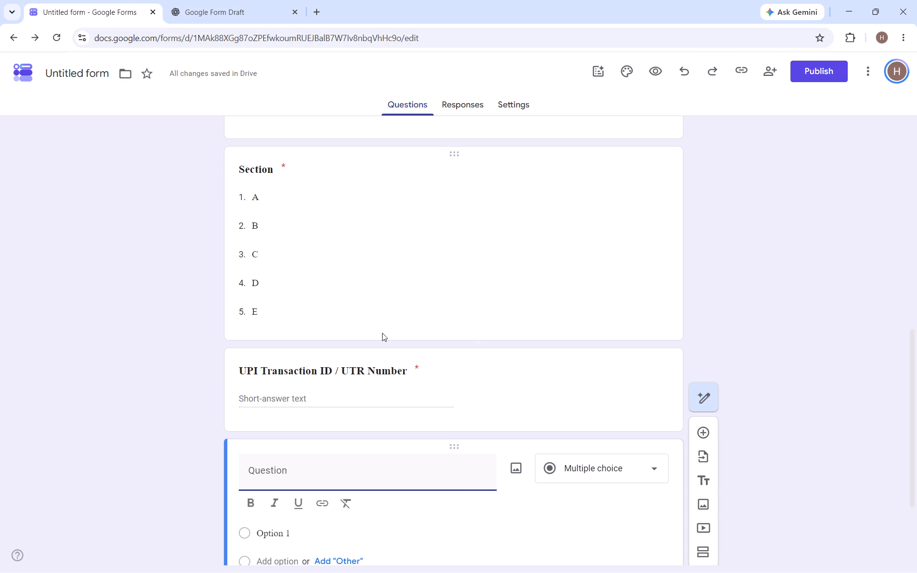
Add a blank question between the Section and UPI Transaction ID / UTR Number questions.
click(536, 335)
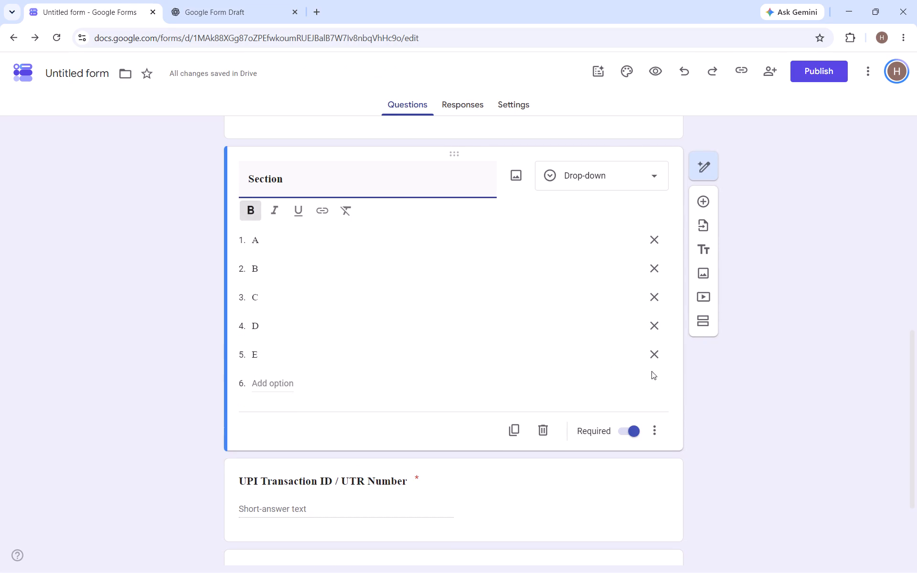
click(699, 207)
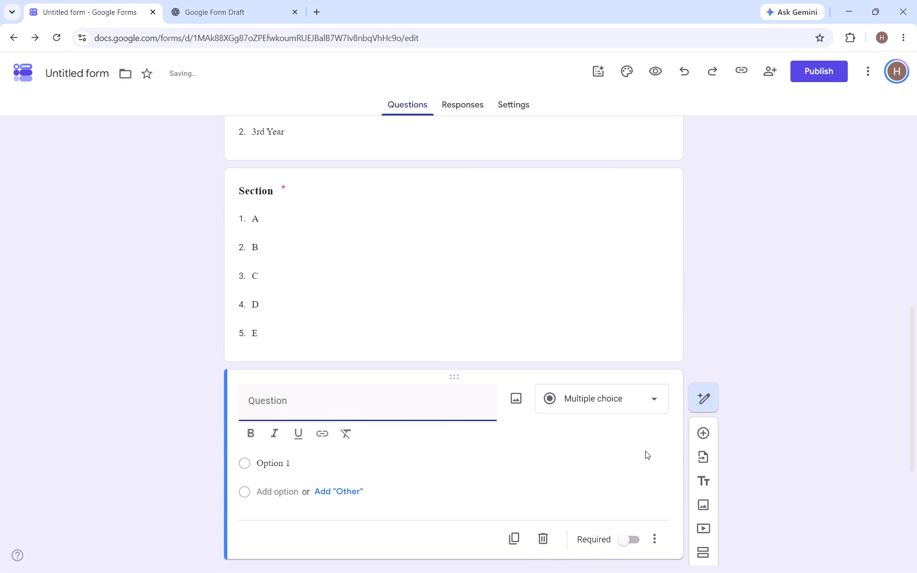
Open the image insertion dialog to add an image below the blank question after Section.
click(700, 508)
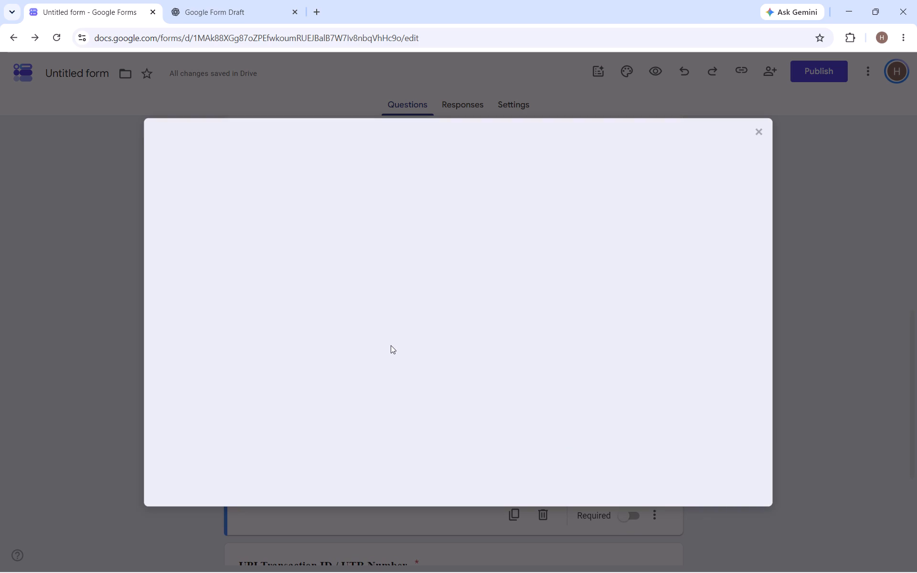
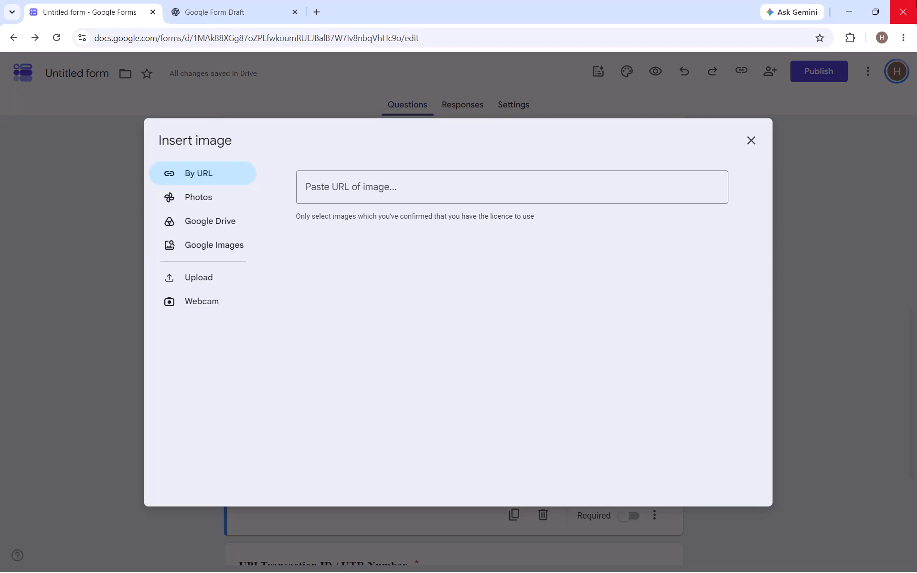
Search Windows for an app beginning with "w".
key(w)
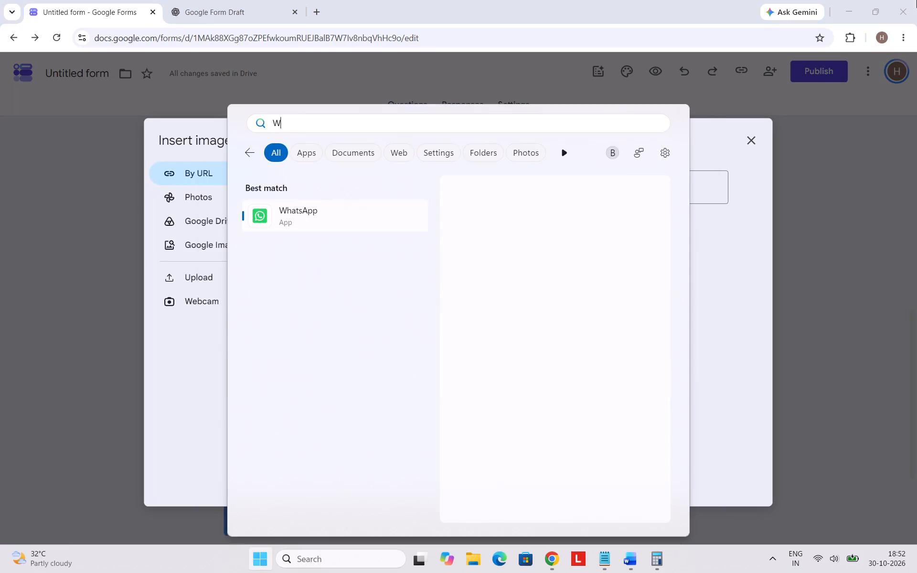
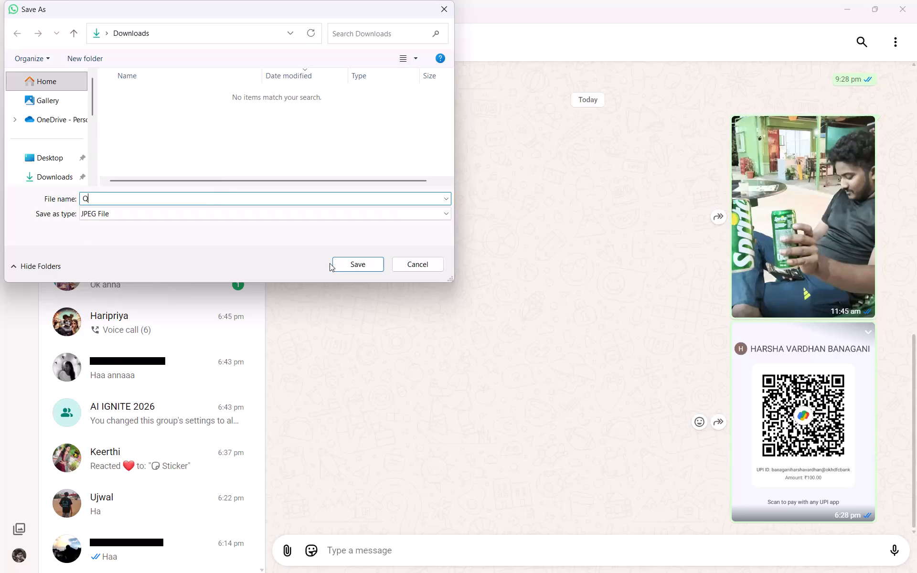
Complete the file name QR for the payment code image being saved as a JPEG in Downloads.
key(r)
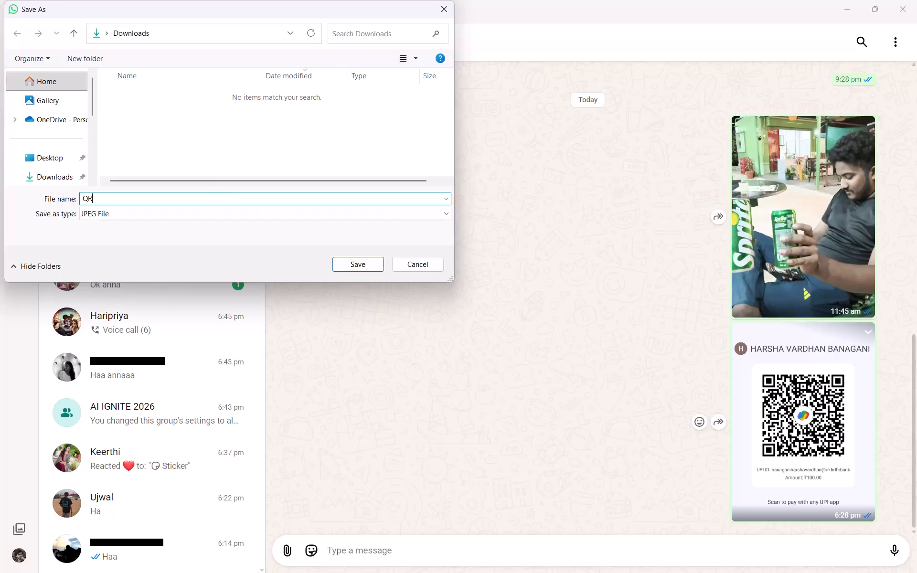
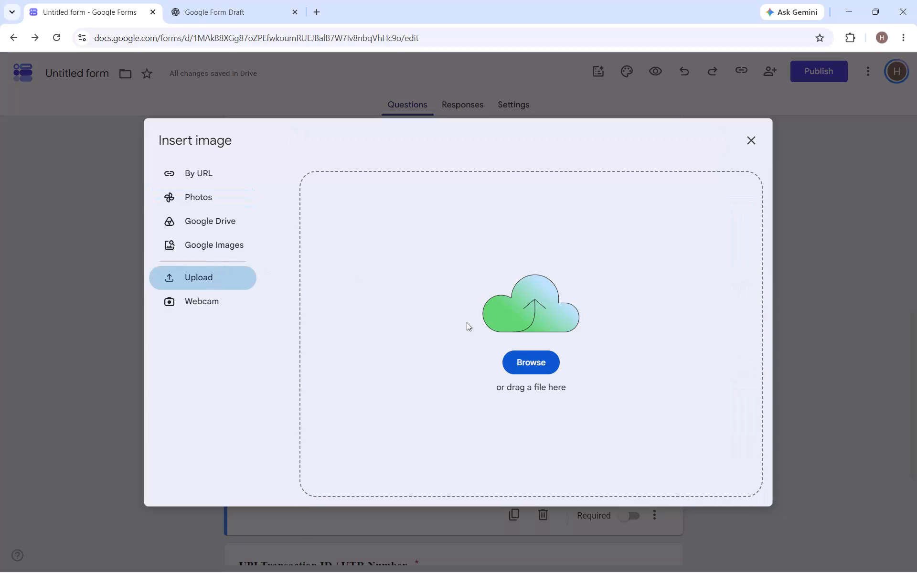
Upload the QR image from Downloads and insert it into the form.
click(530, 363)
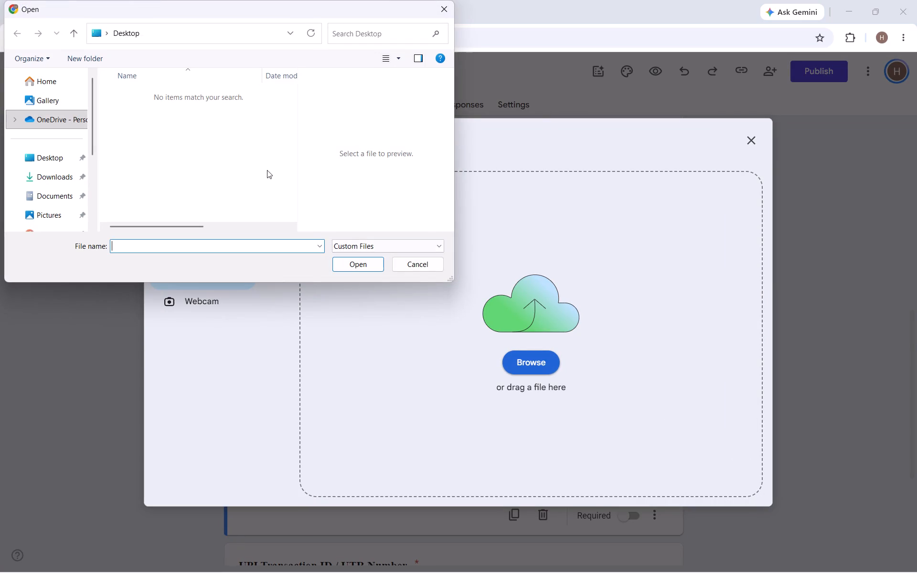
click(50, 177)
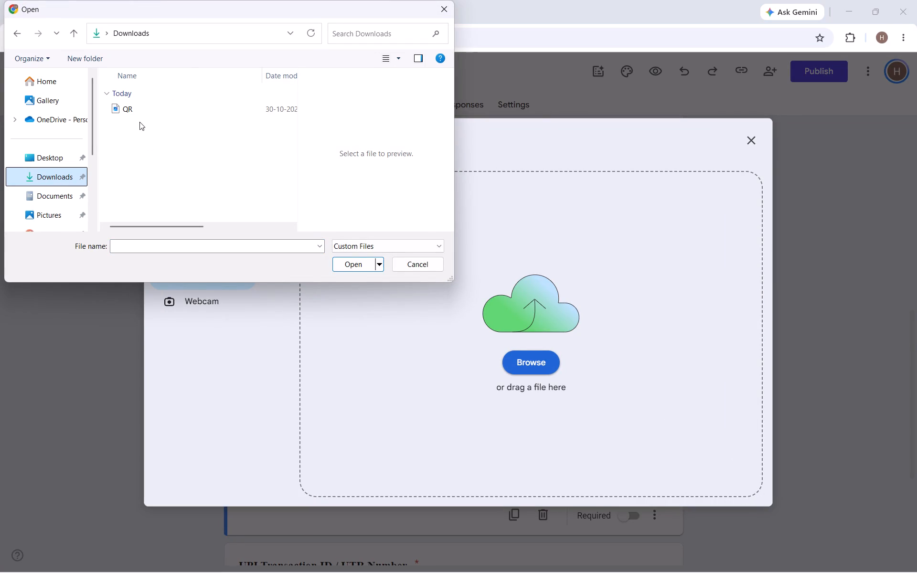
click(140, 114)
click(352, 260)
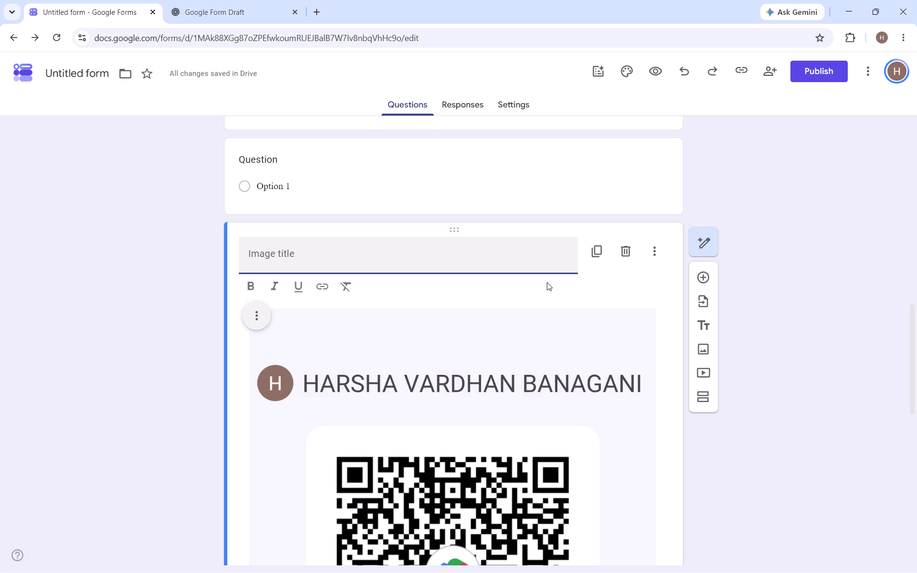
Title the inserted QR image PAYMENT SCANNER and make the title bold.
scroll(552, 283, down, 6)
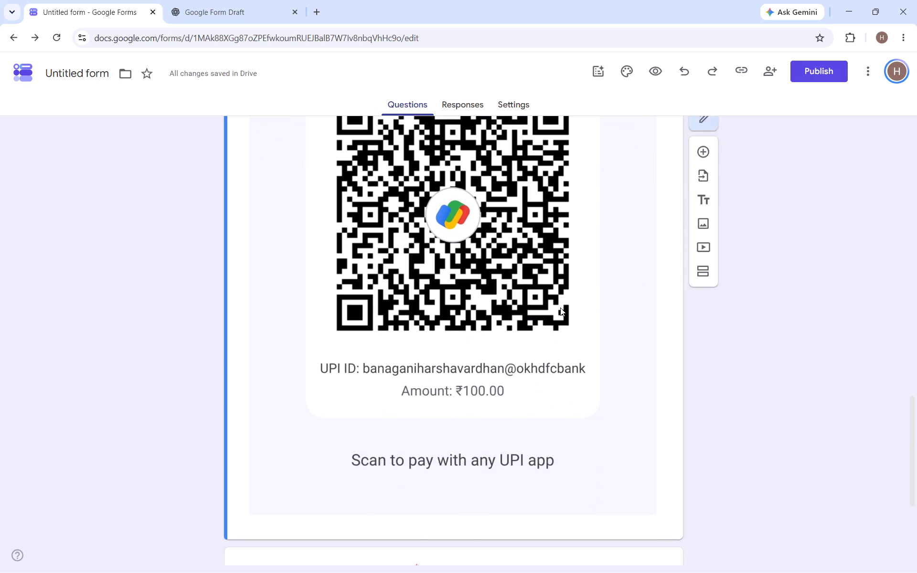
scroll(560, 308, down, 1)
scroll(619, 356, up, 7)
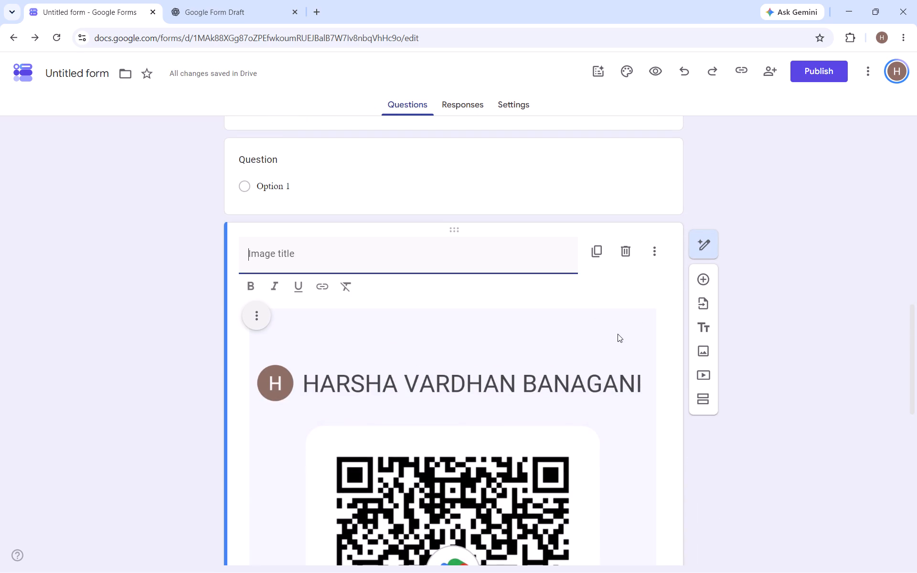
click(721, 445)
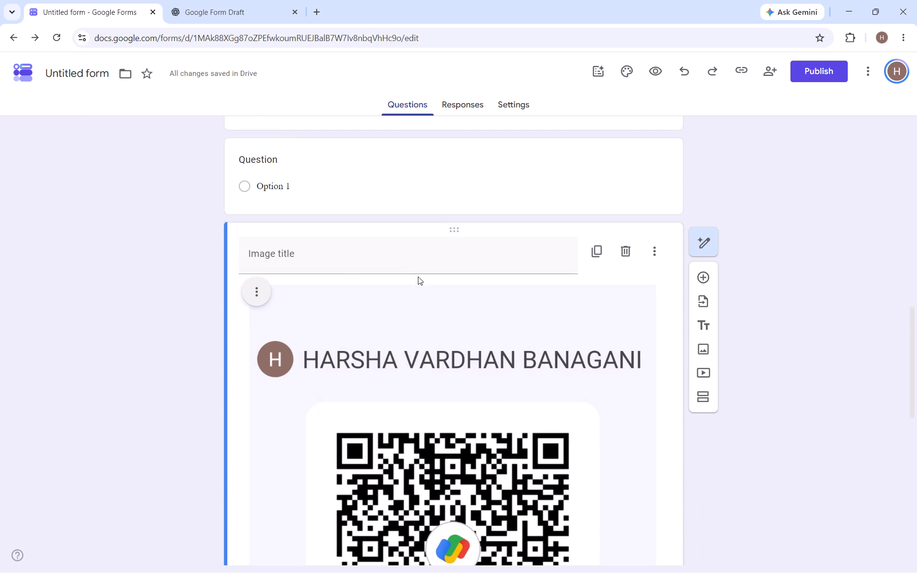
click(401, 272)
text(PAYE)
key(BackSpace)
text(MENT SCANNER)
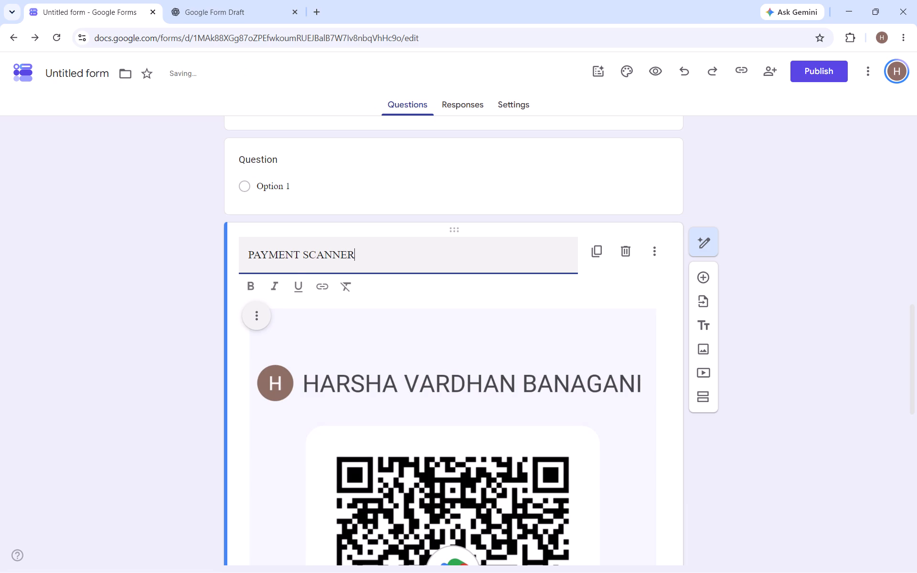
key(ctrl+a)
click(255, 293)
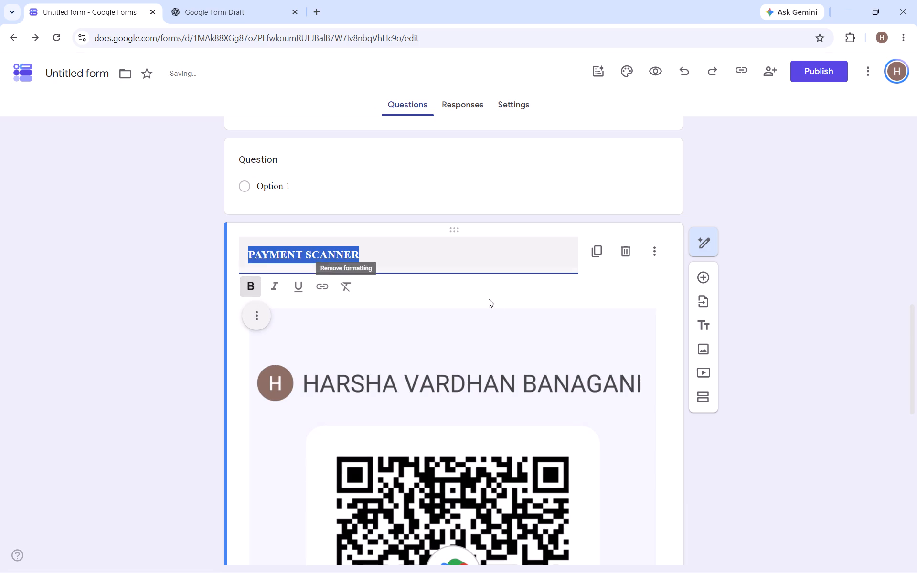
Change the blank question after UPI Transaction ID / UTR Number to a file upload question, allowing respondents to upload files to Drive.
scroll(680, 423, down, 2)
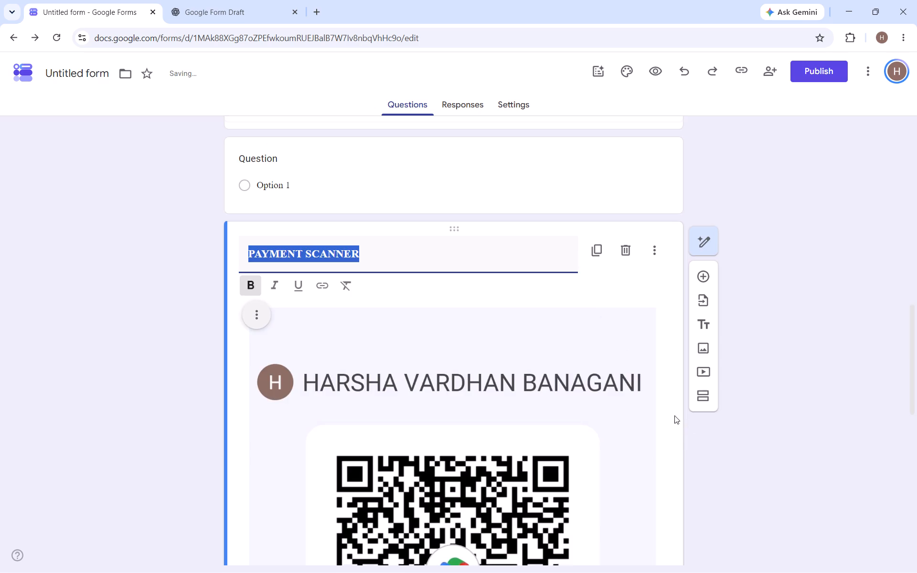
scroll(674, 415, down, 7)
click(723, 405)
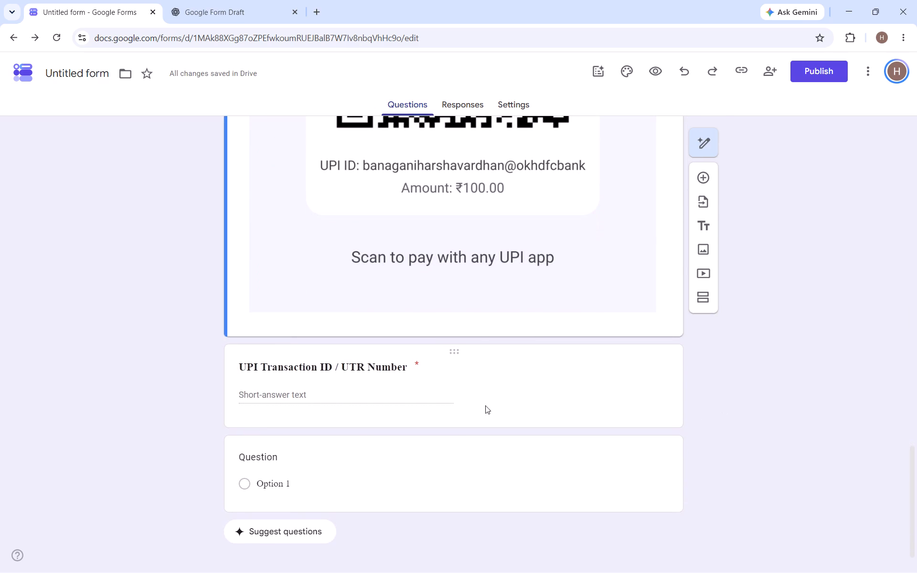
click(339, 448)
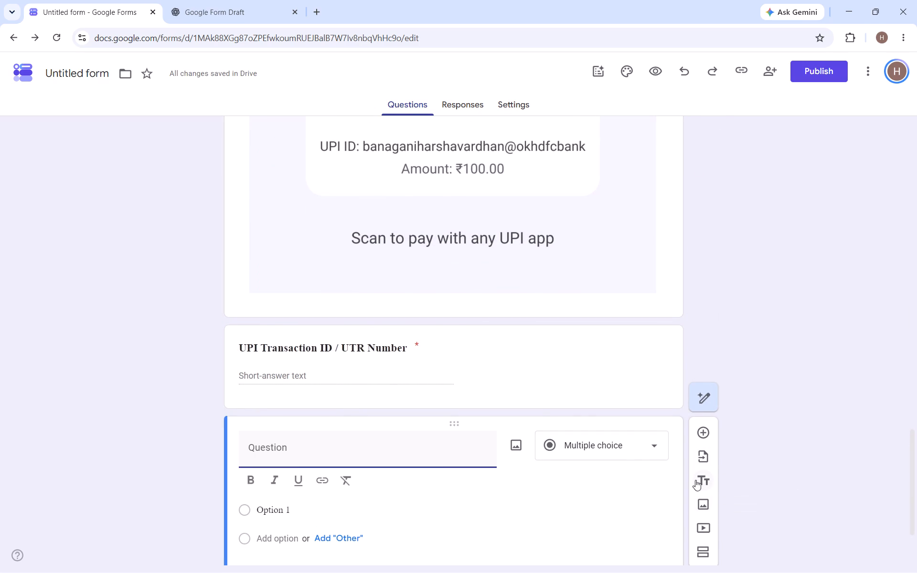
click(618, 453)
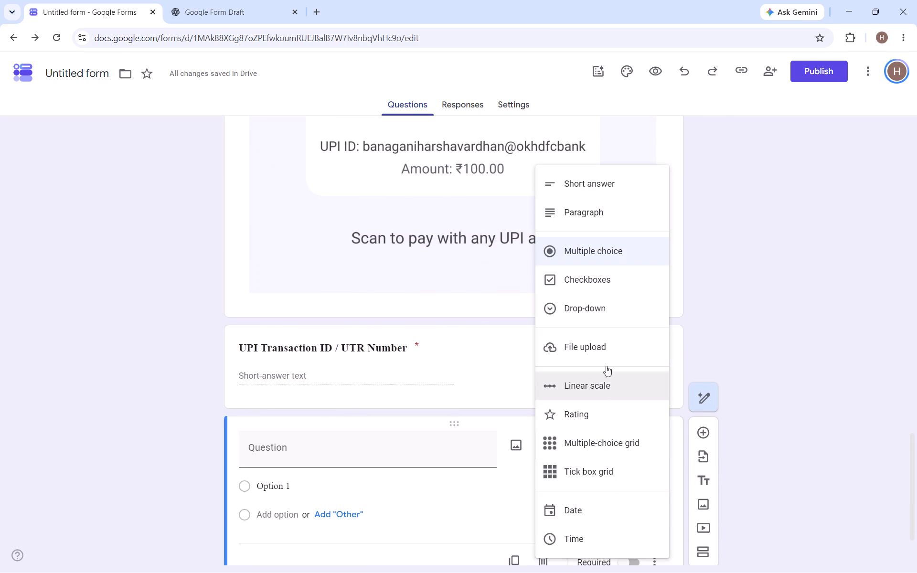
click(596, 344)
scroll(574, 374, down, 3)
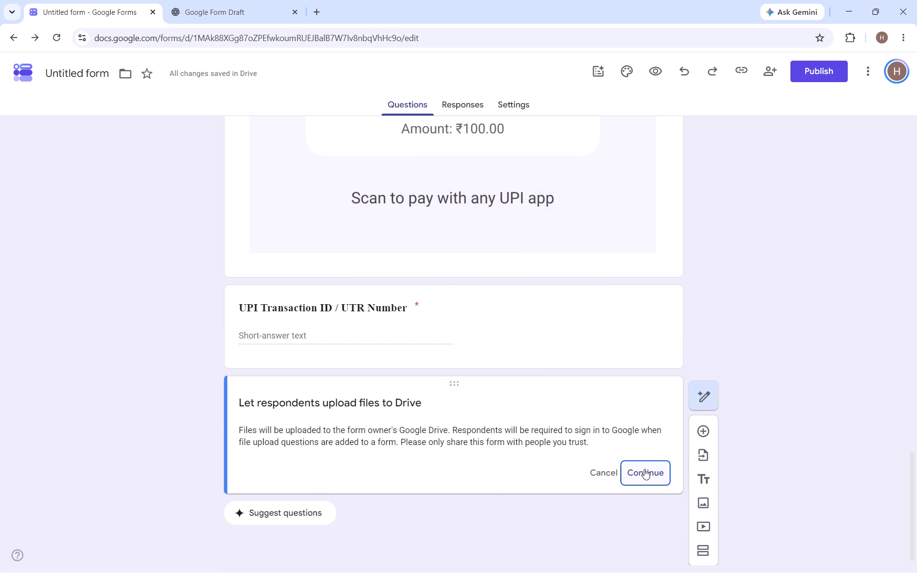
click(644, 469)
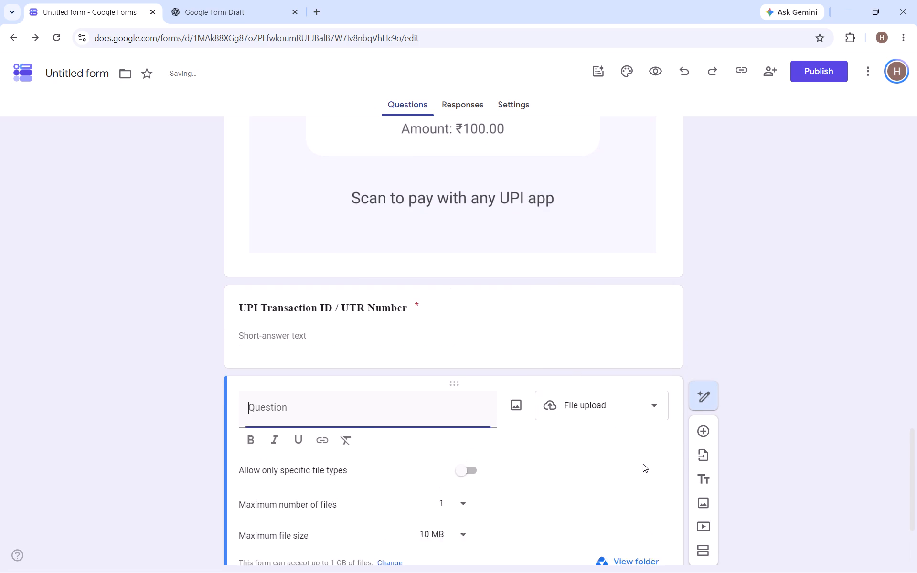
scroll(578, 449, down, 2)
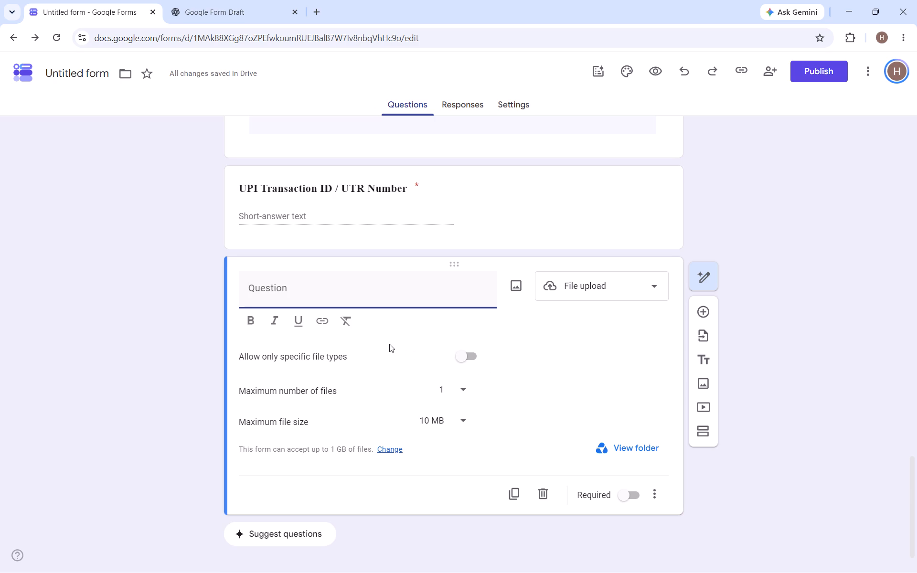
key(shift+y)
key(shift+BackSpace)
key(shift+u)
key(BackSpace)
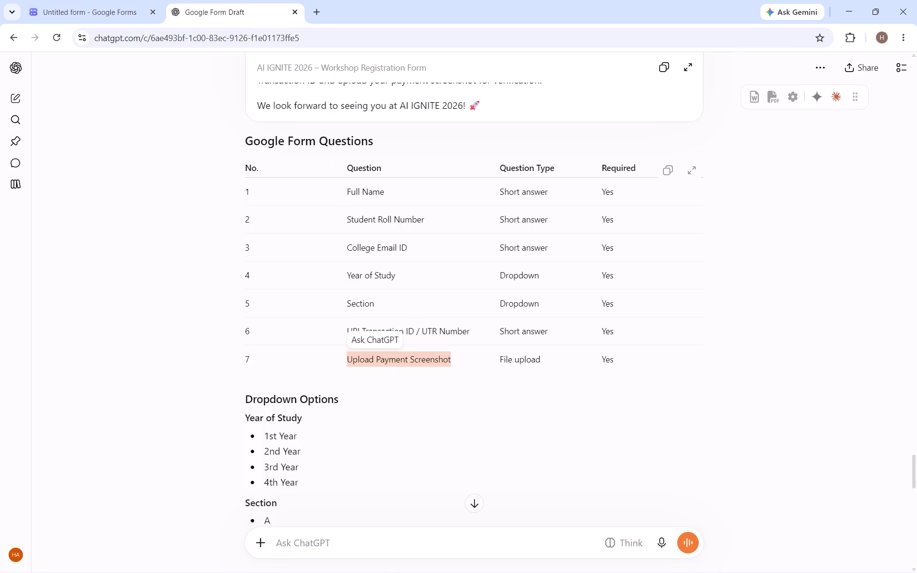
key(ctrl+c)
click(124, 0)
key(ctrl+a)
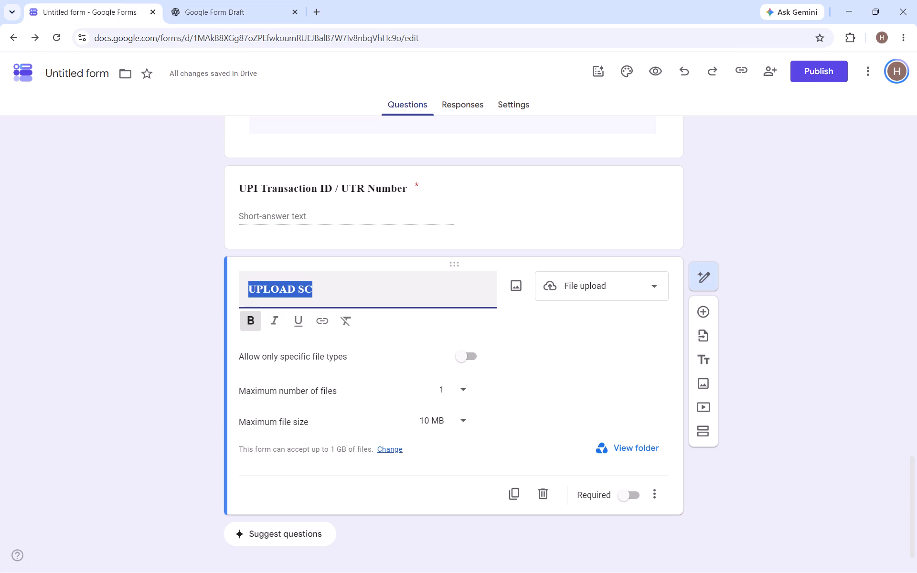
key(ctrl+v)
key(ctrl+a)
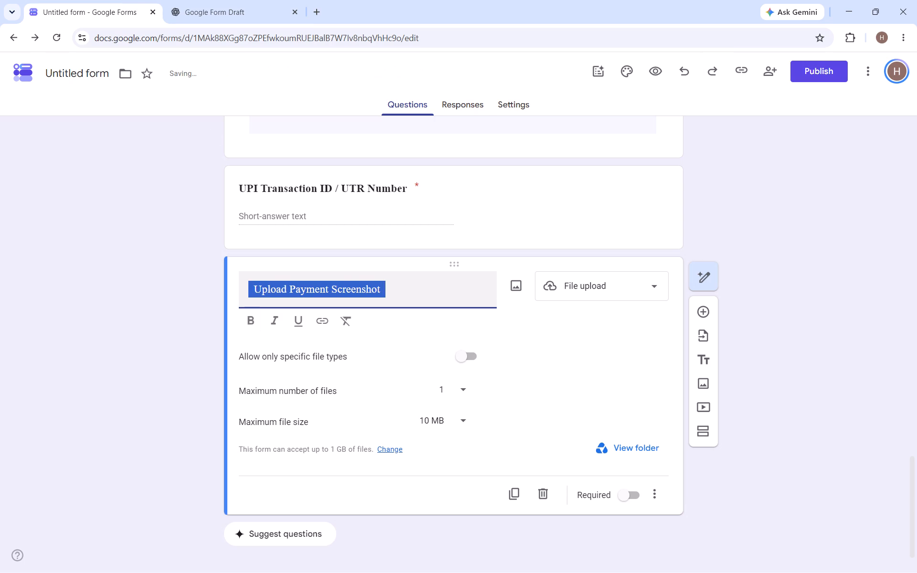
key(ctrl+b)
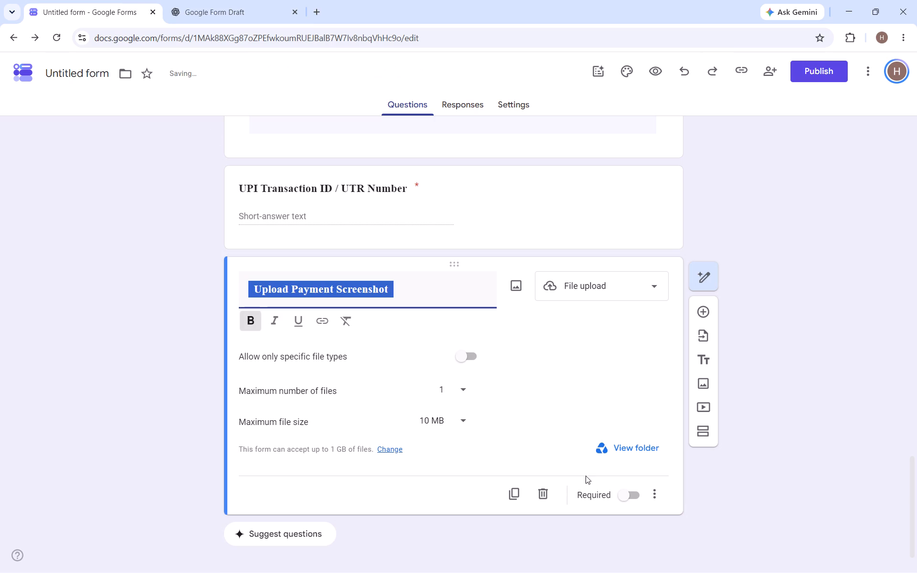
Make the Upload Payment Screenshot question required.
click(636, 495)
click(628, 382)
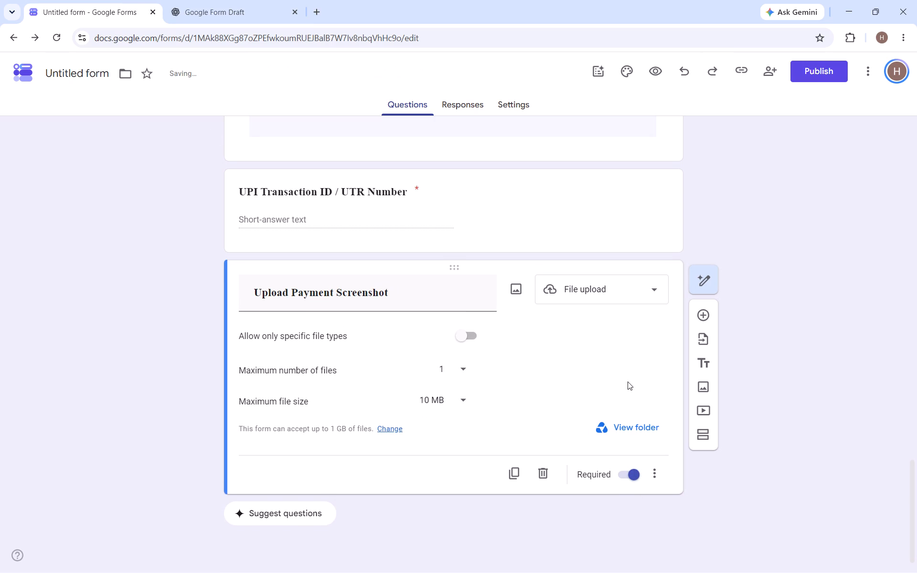
Remove the leading space before the Upload Payment Screenshot question title.
click(254, 293)
click(254, 292)
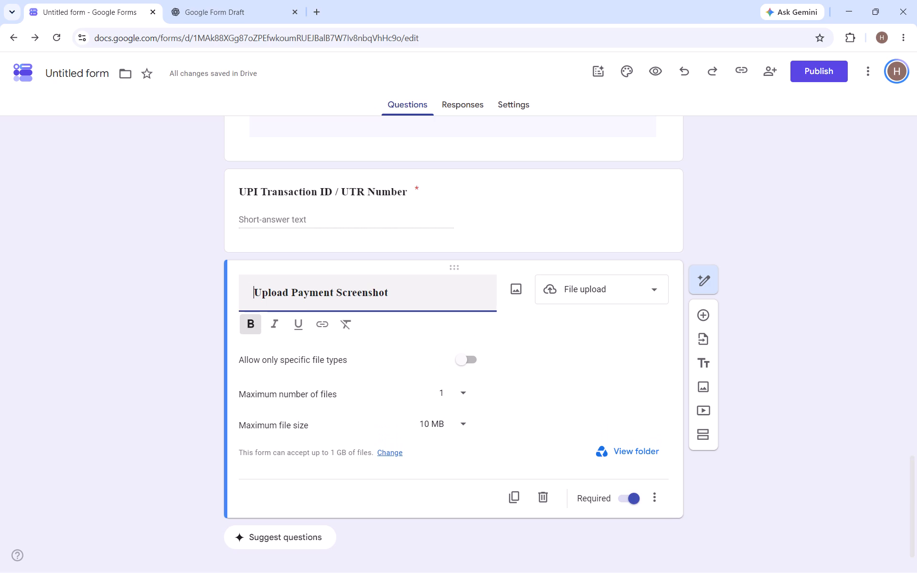
click(255, 292)
click(256, 292)
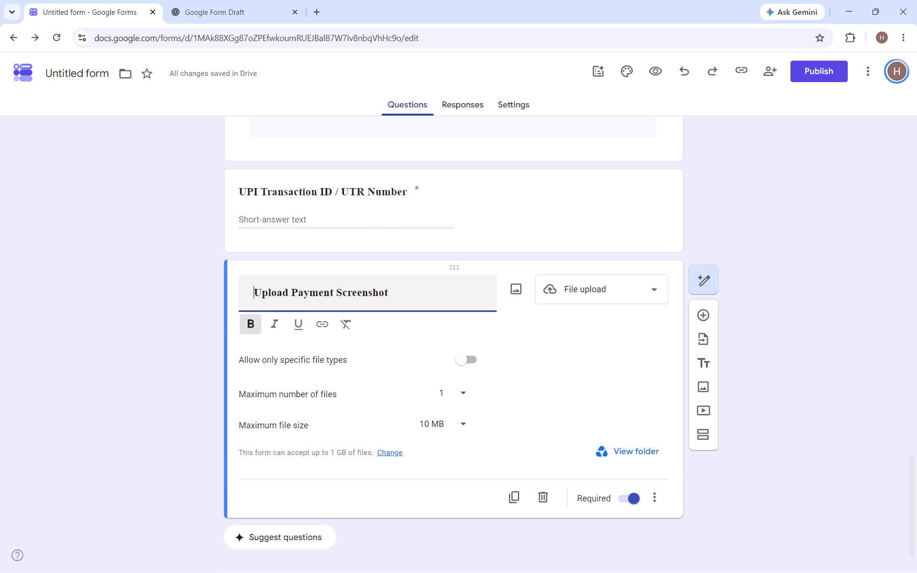
click(256, 292)
key(BackSpace)
key(BackSpace)
key(BackSpace)
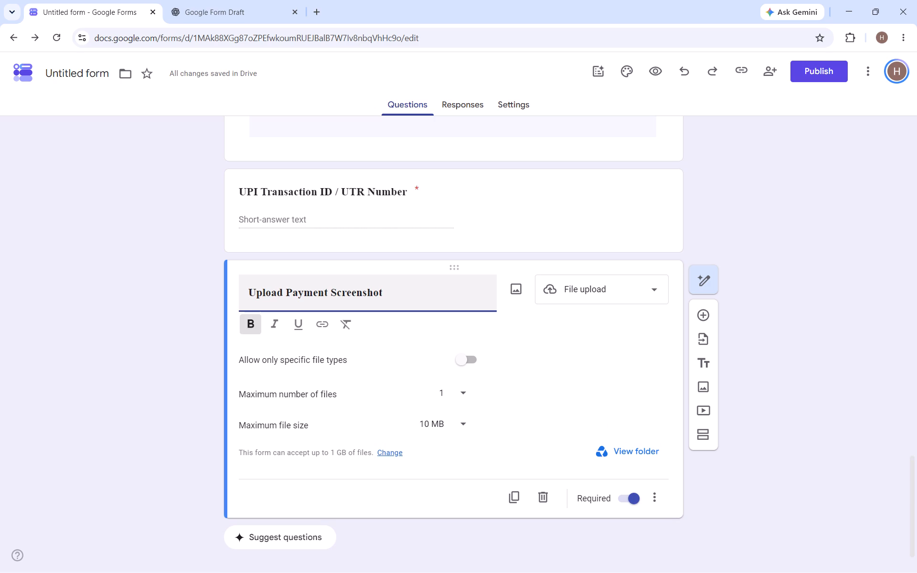
scroll(587, 373, down, 1)
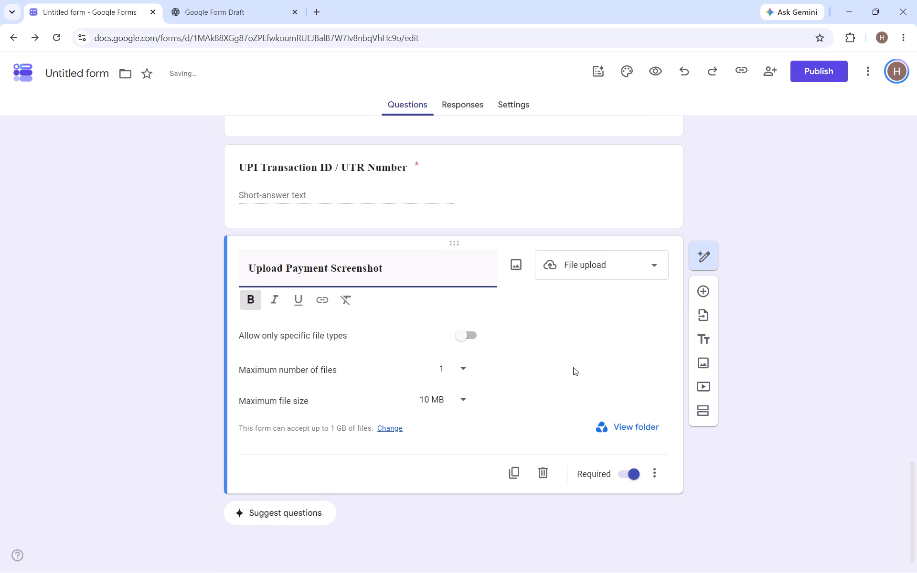
click(729, 502)
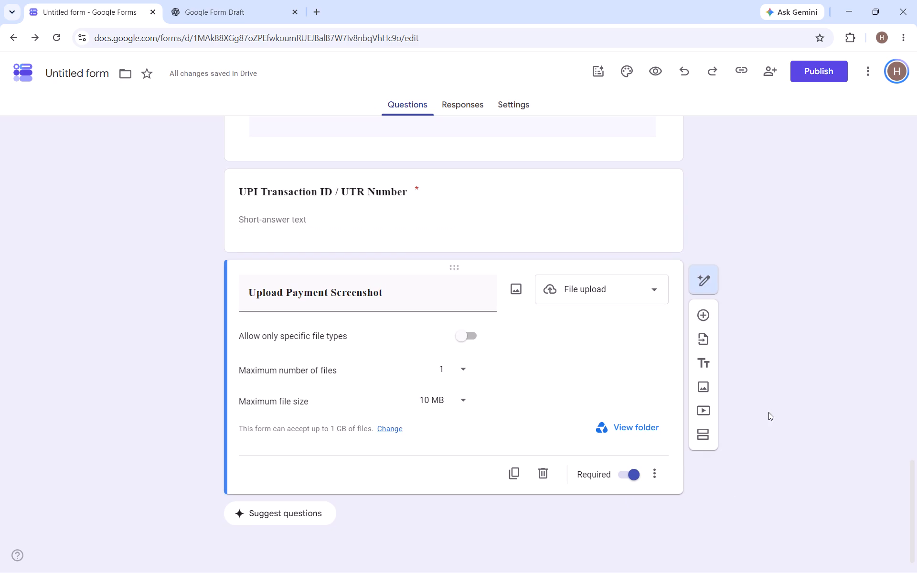
Delete the blank multiple-choice question between the Section question and the PAYMENT SCANNER image.
scroll(768, 412, up, 14)
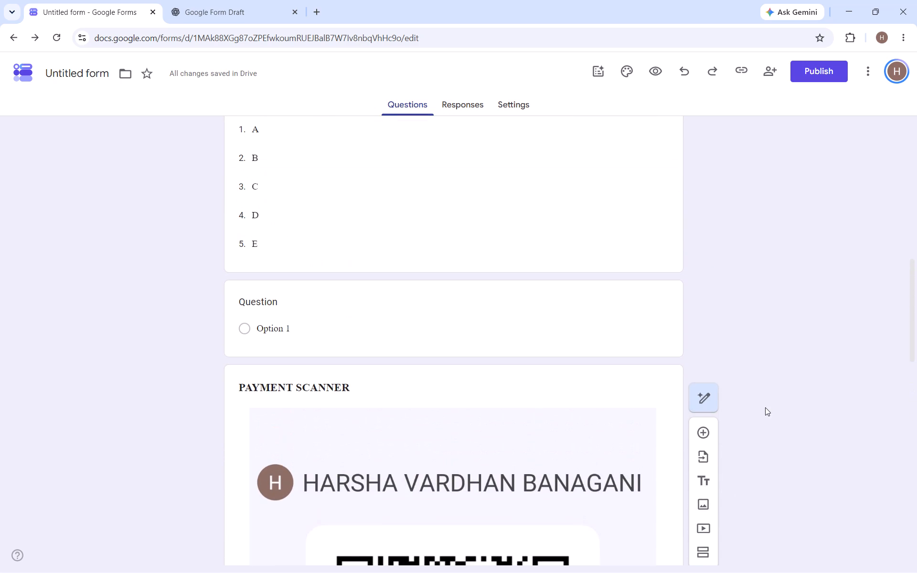
click(633, 316)
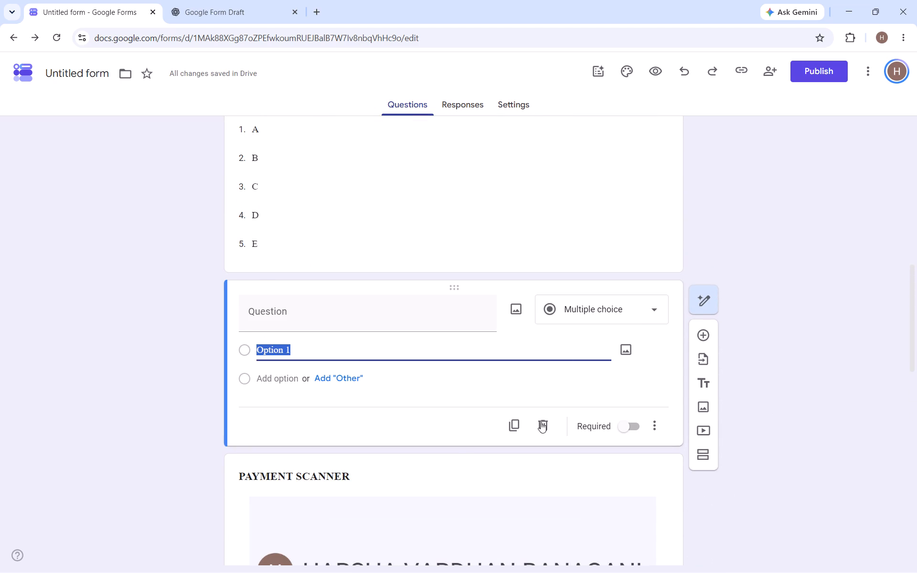
click(536, 422)
scroll(714, 369, up, 4)
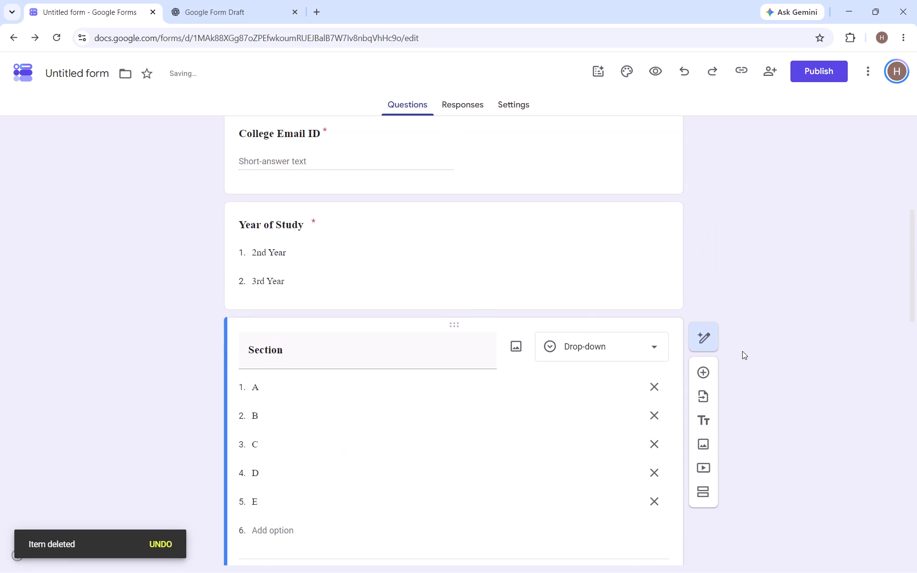
Make the words AI IGNITE 2026 in the form title bold.
scroll(742, 351, up, 11)
click(560, 184)
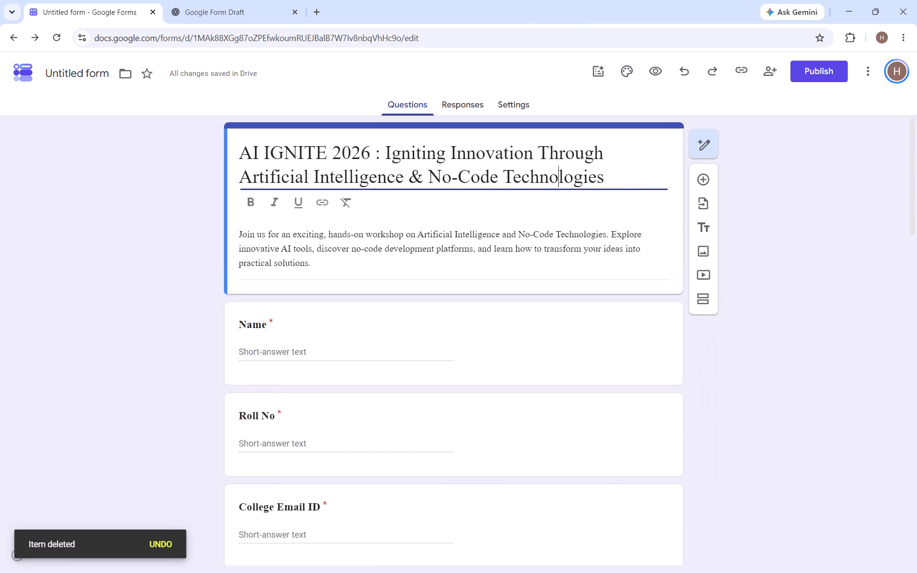
double_click(560, 184)
click(560, 184)
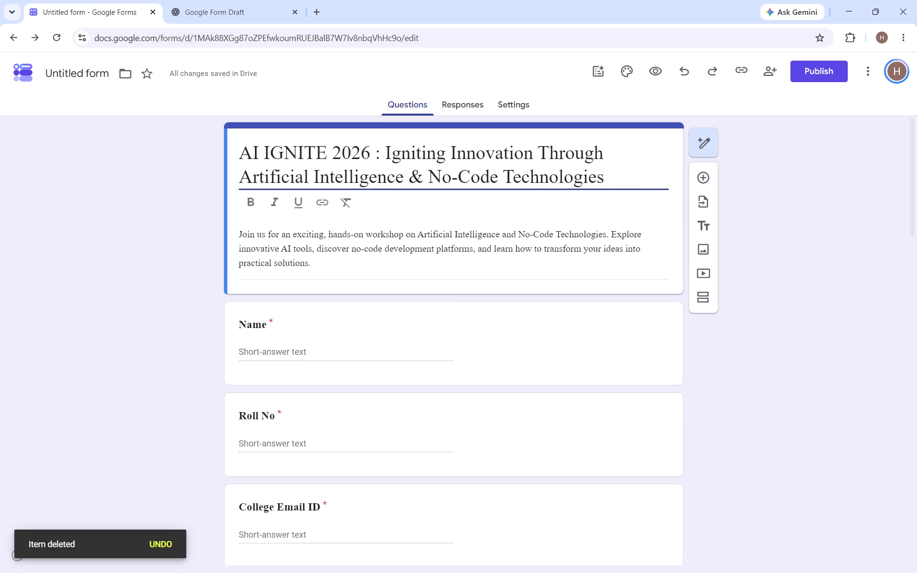
drag(239, 153, 368, 162)
key(ctrl+b)
click(567, 176)
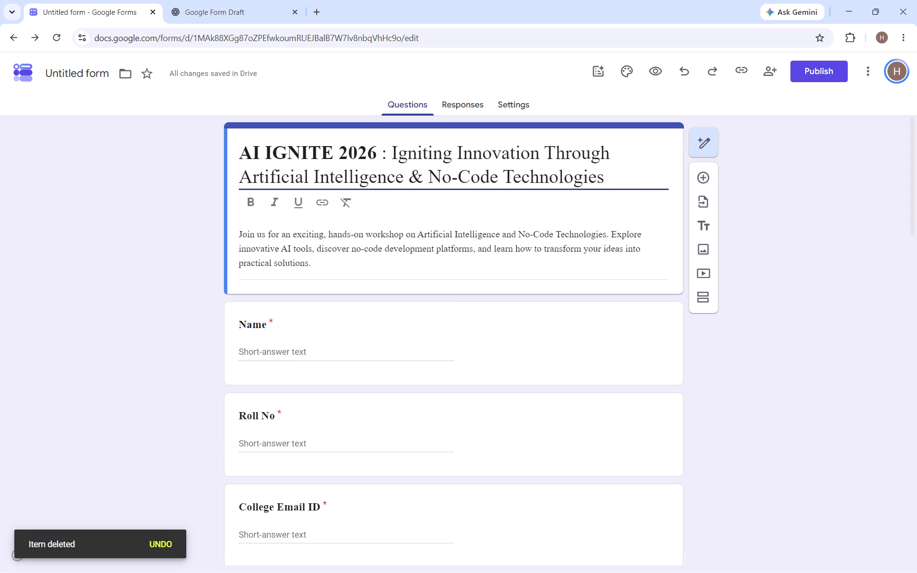
Italicize the title's tagline "Igniting Innovation Through Artificial Intelligence & No-Code Technologies".
click(396, 149)
drag(395, 151, 597, 174)
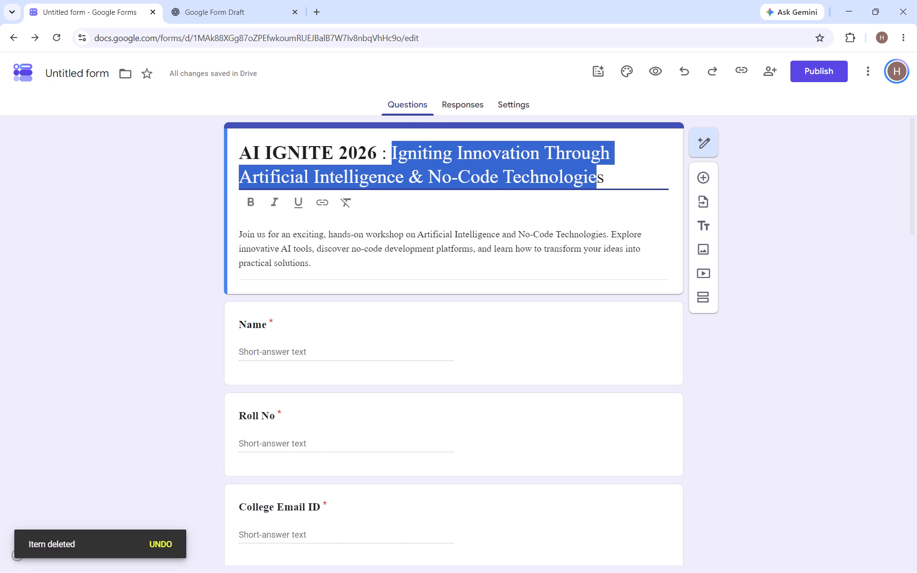
drag(597, 174, 601, 174)
click(276, 201)
click(757, 273)
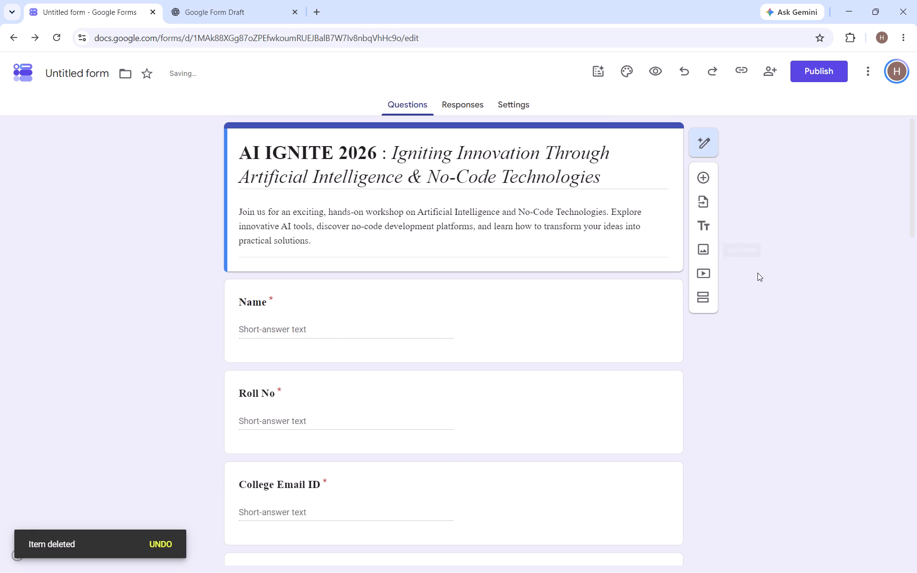
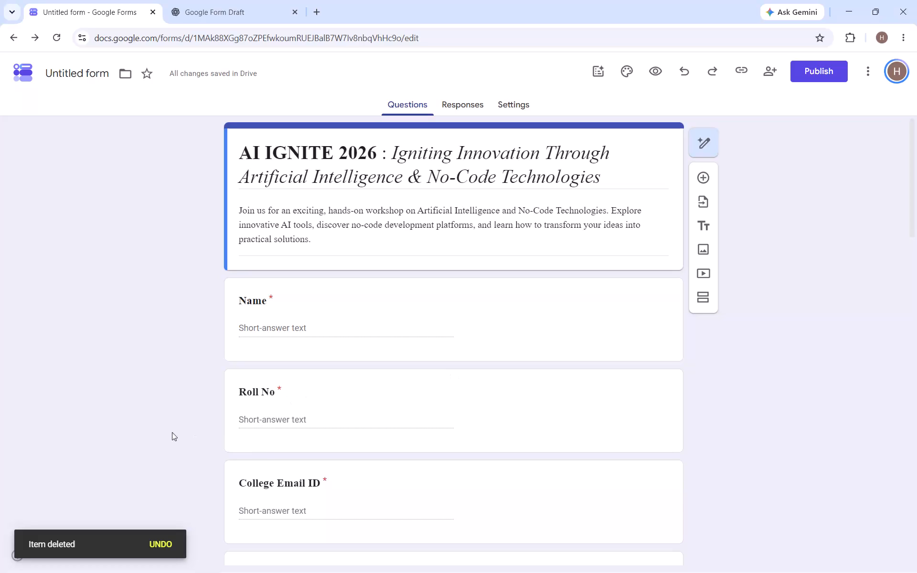
Review the form from its title through the Year of Study and Section questions to the PAYMENT SCANNER image.
click(146, 437)
scroll(378, 391, up, 4)
scroll(423, 391, down, 12)
scroll(432, 403, up, 6)
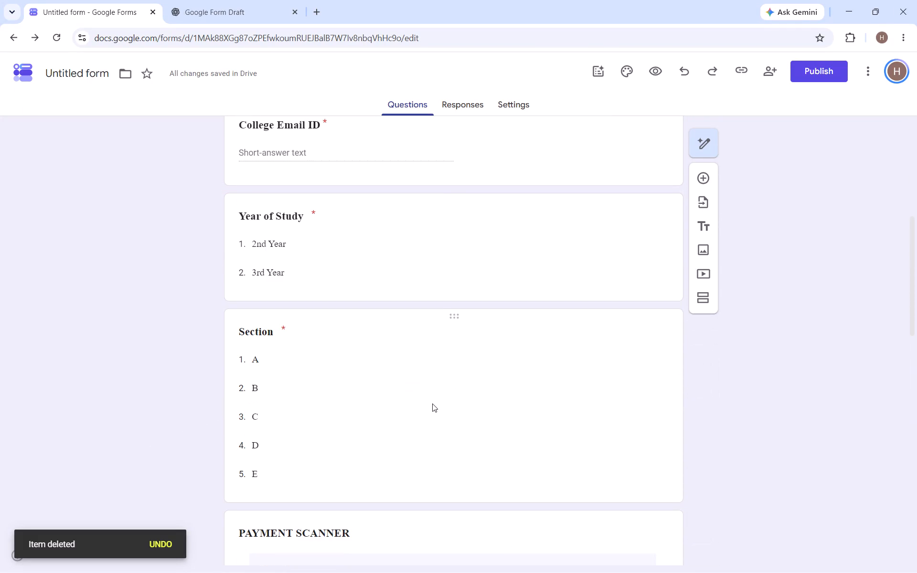
scroll(432, 403, down, 4)
scroll(432, 403, up, 11)
scroll(432, 403, down, 13)
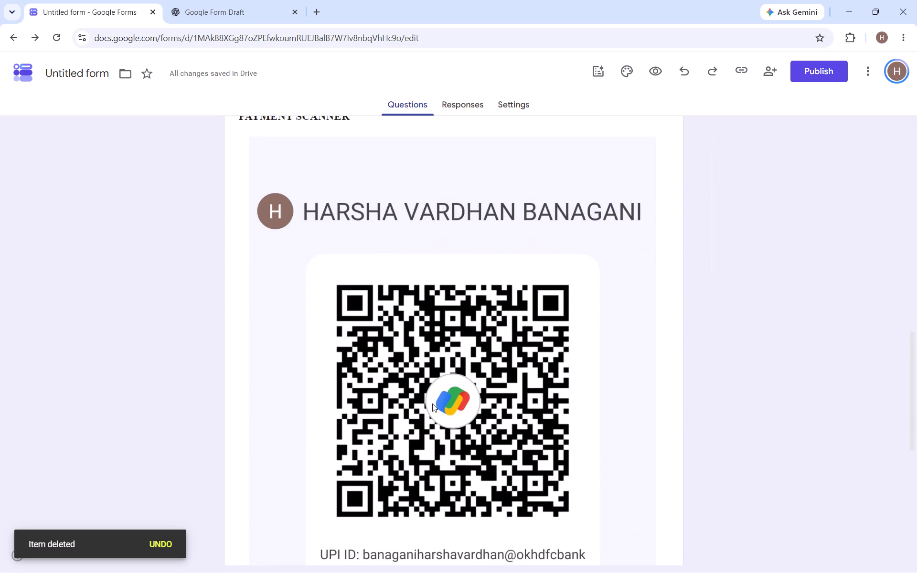
scroll(432, 403, down, 7)
scroll(432, 403, up, 5)
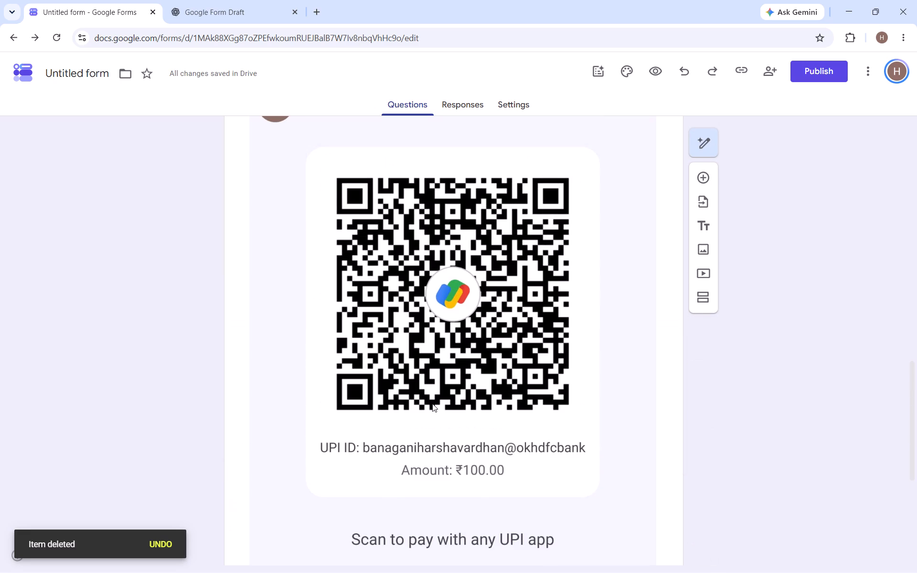
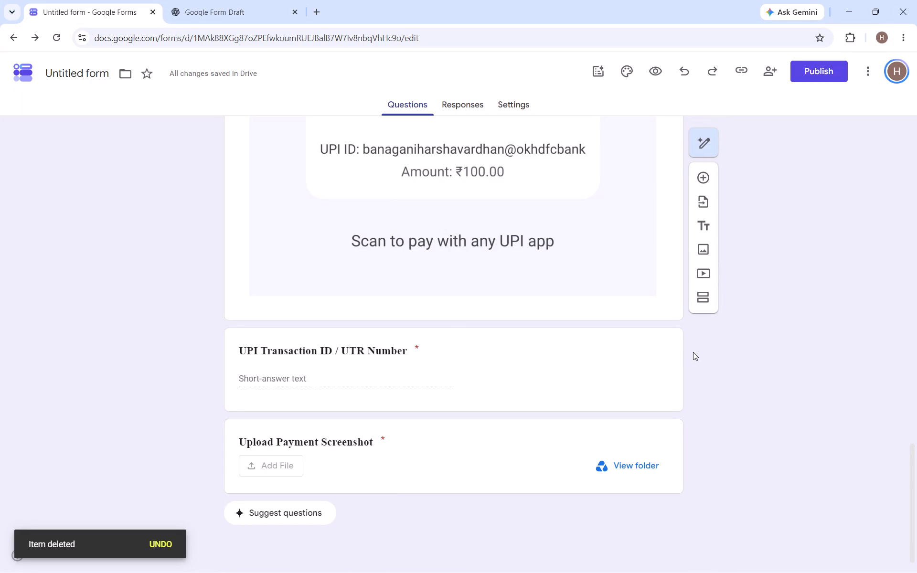
scroll(693, 351, down, 1)
scroll(693, 351, up, 17)
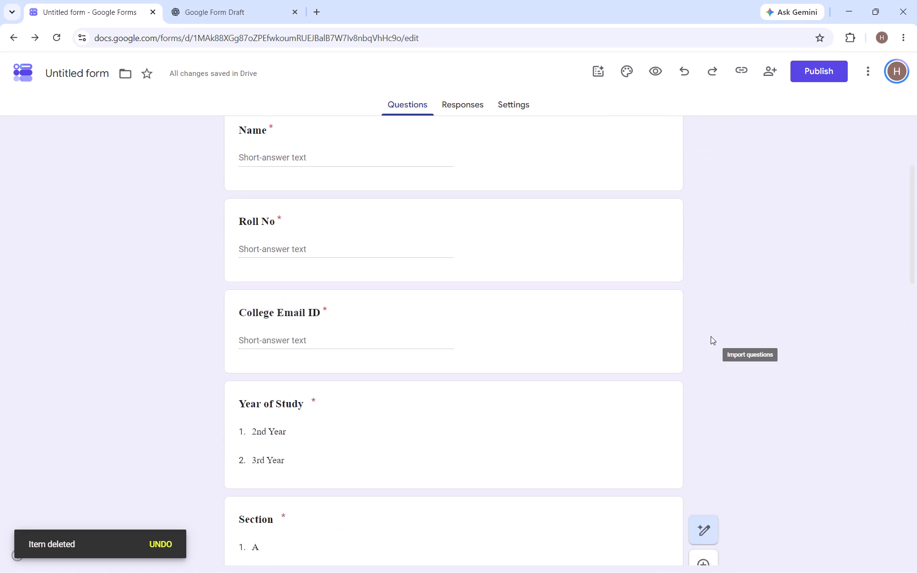
scroll(714, 331, up, 12)
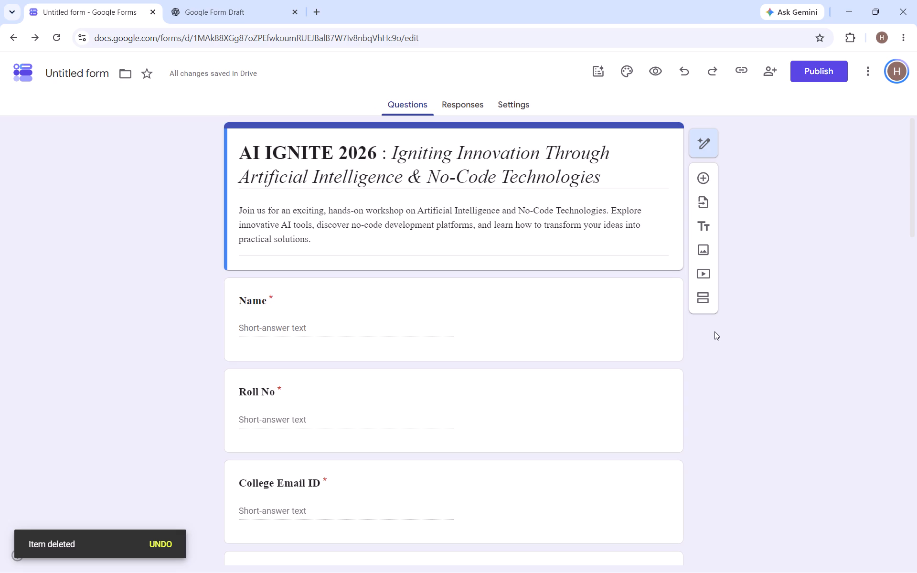
scroll(781, 348, down, 1)
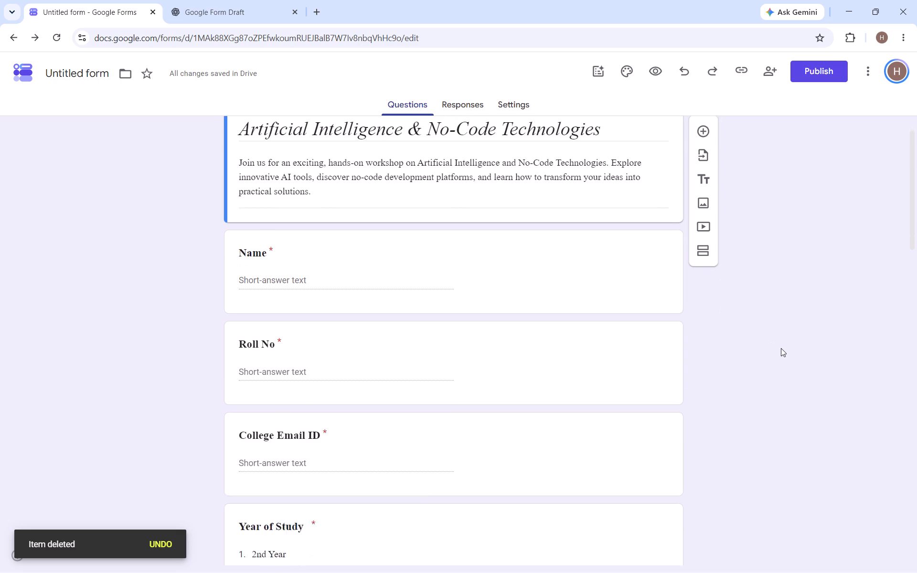
scroll(781, 348, down, 3)
scroll(780, 347, up, 6)
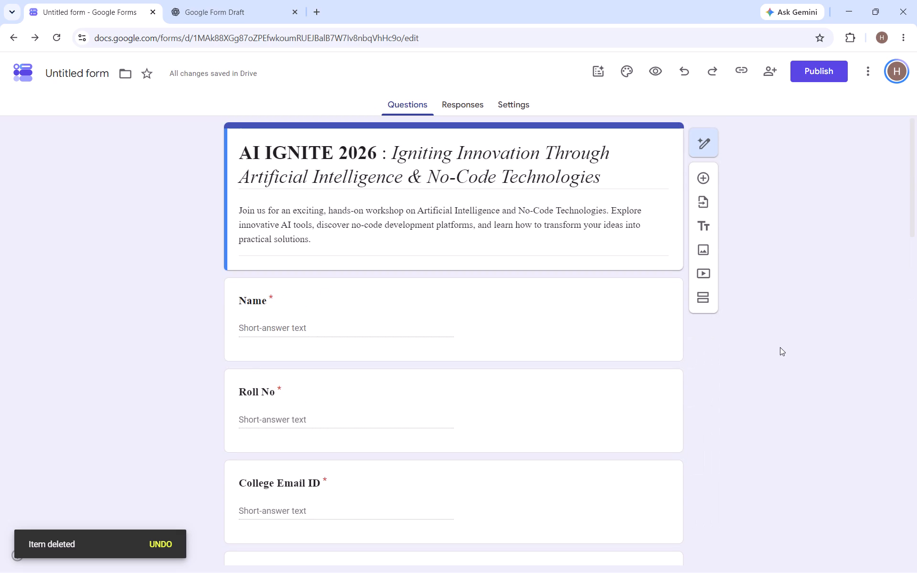
scroll(780, 347, down, 13)
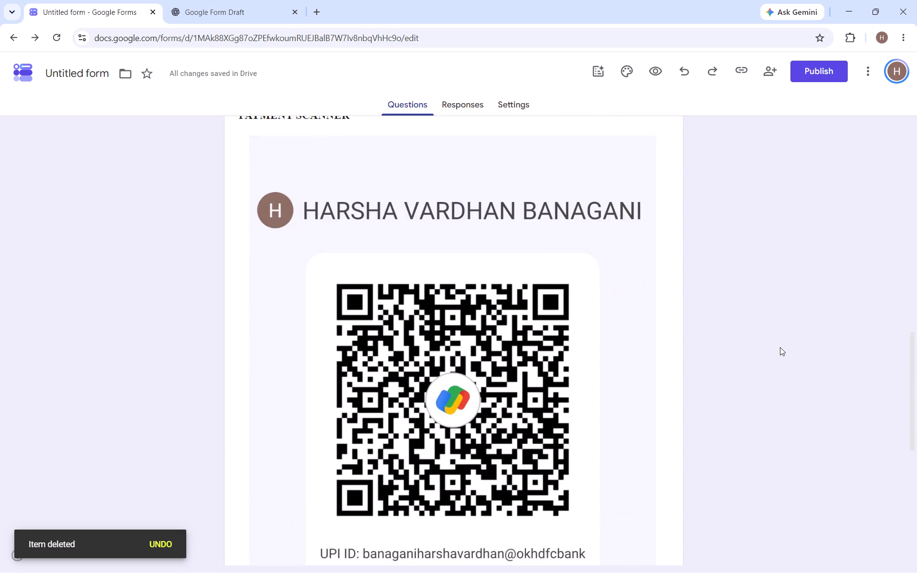